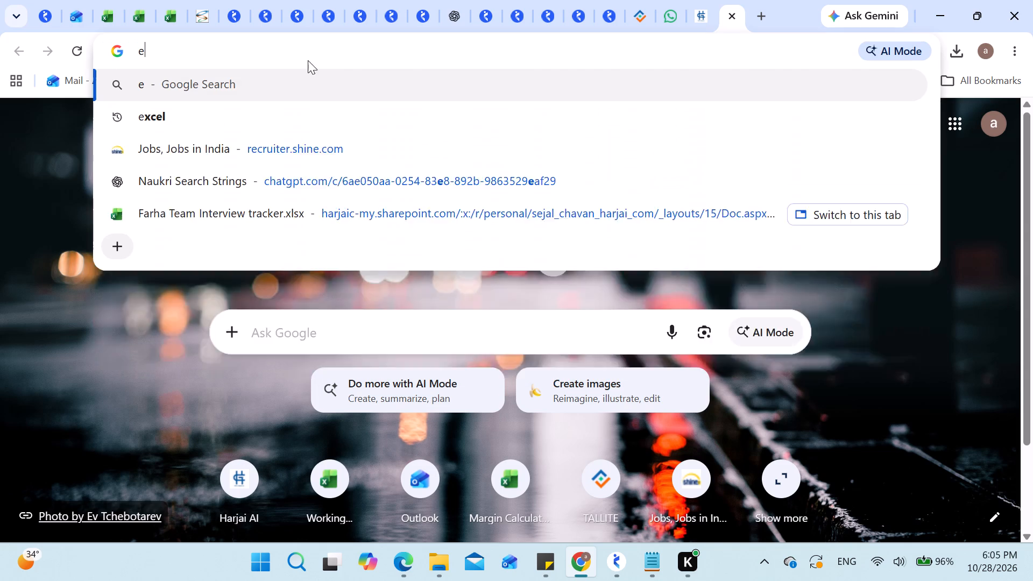
# Enter "exce" as the address query in the new browser tab to look up Excel.
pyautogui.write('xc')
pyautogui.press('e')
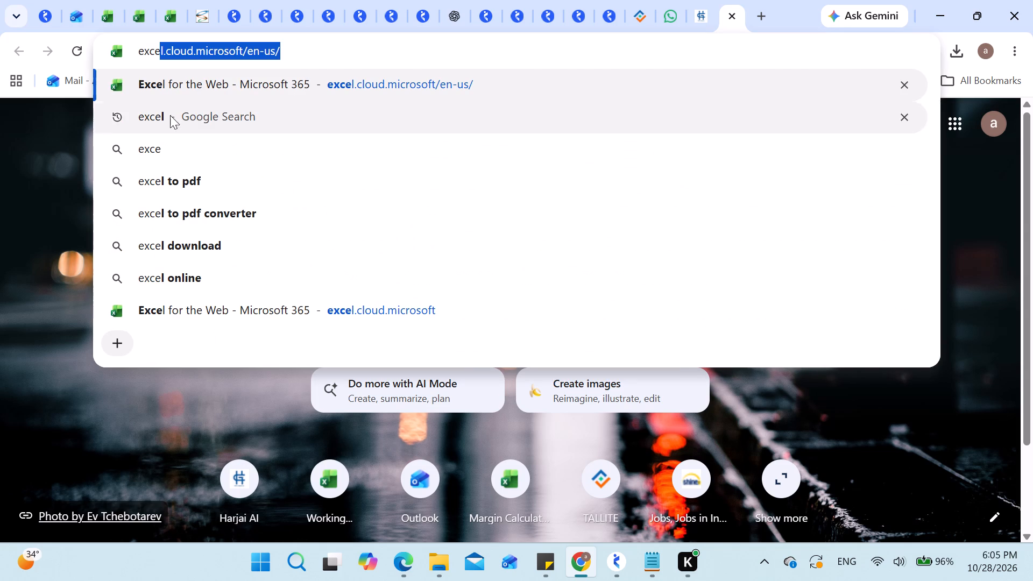
# Open Excel for the web and create a blank workbook.
pyautogui.click(179, 83)
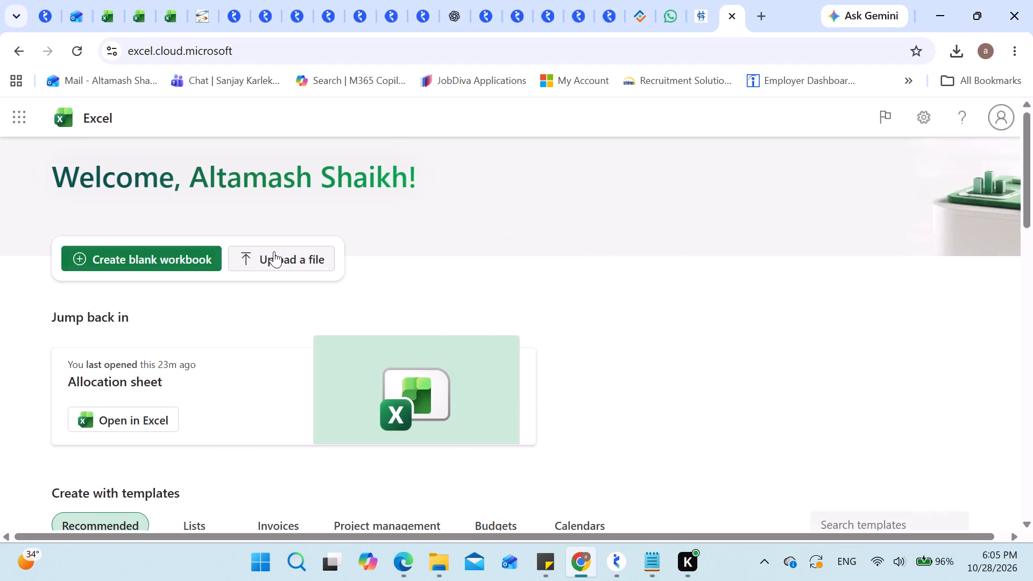
pyautogui.click(146, 261)
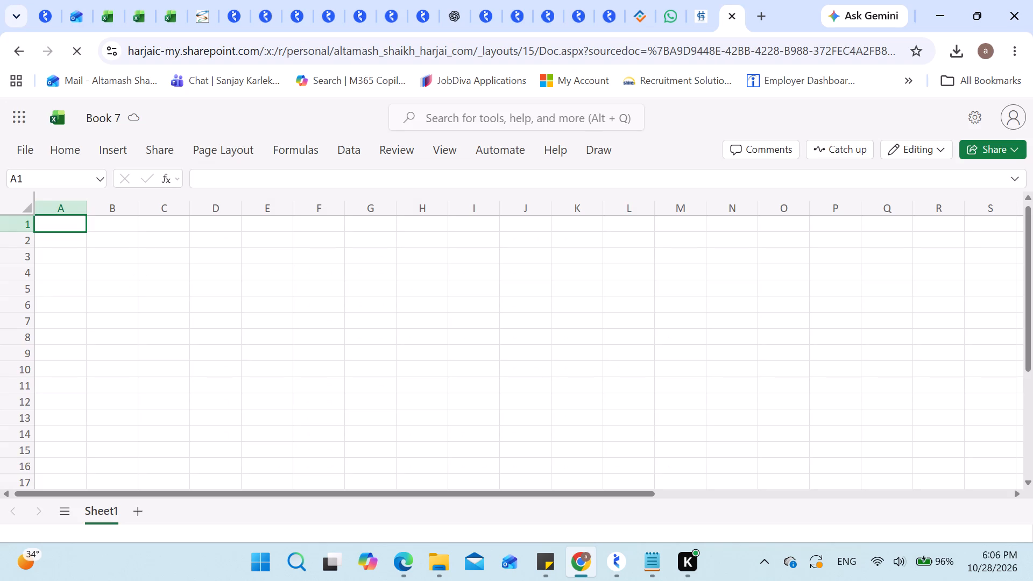
# Paste the copied candidate tracker table, with its header row and one candidate record, starting at cell A1.
pyautogui.click(89, 242)
pyautogui.click(80, 239)
pyautogui.click(80, 224)
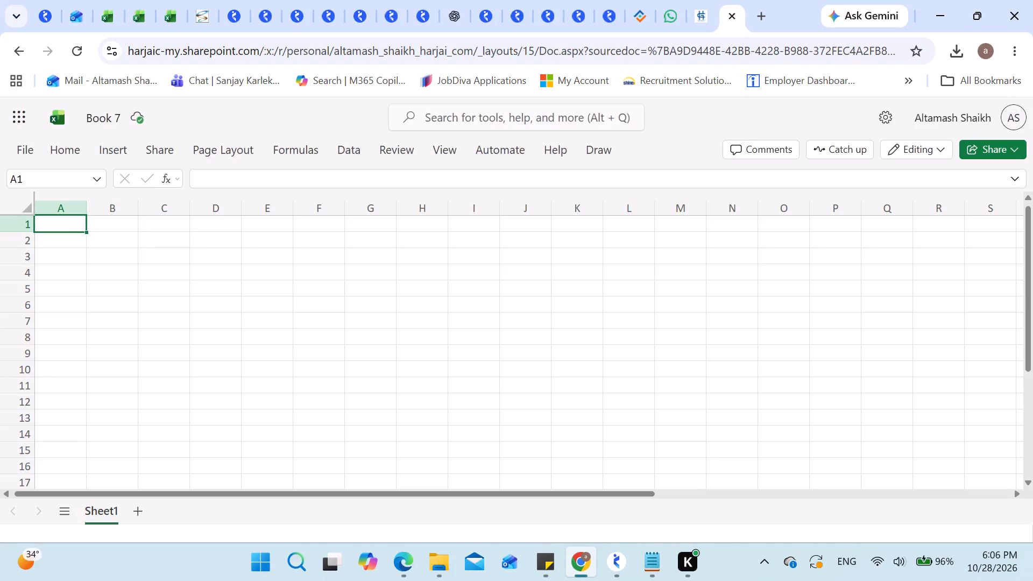
pyautogui.hotkey('ctrl', 'v')
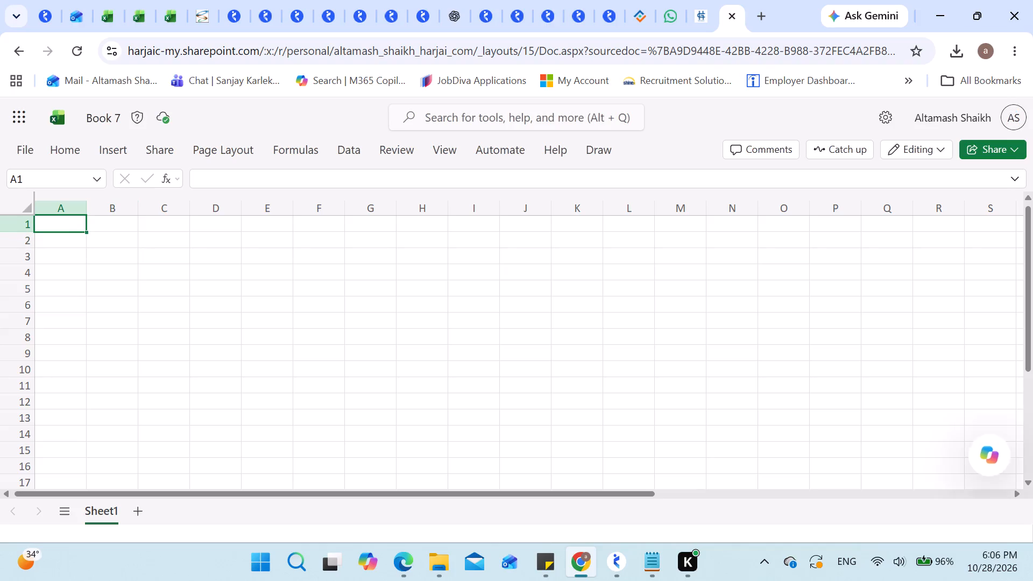
pyautogui.hotkey('ctrl', 'v')
pyautogui.hotkey('ctrl', 'v')
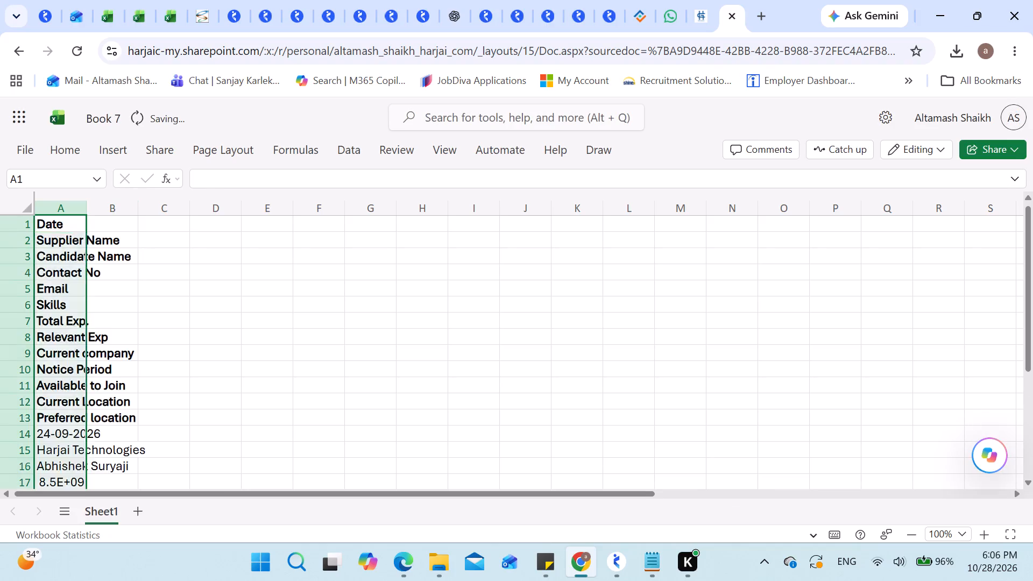
pyautogui.click(84, 258)
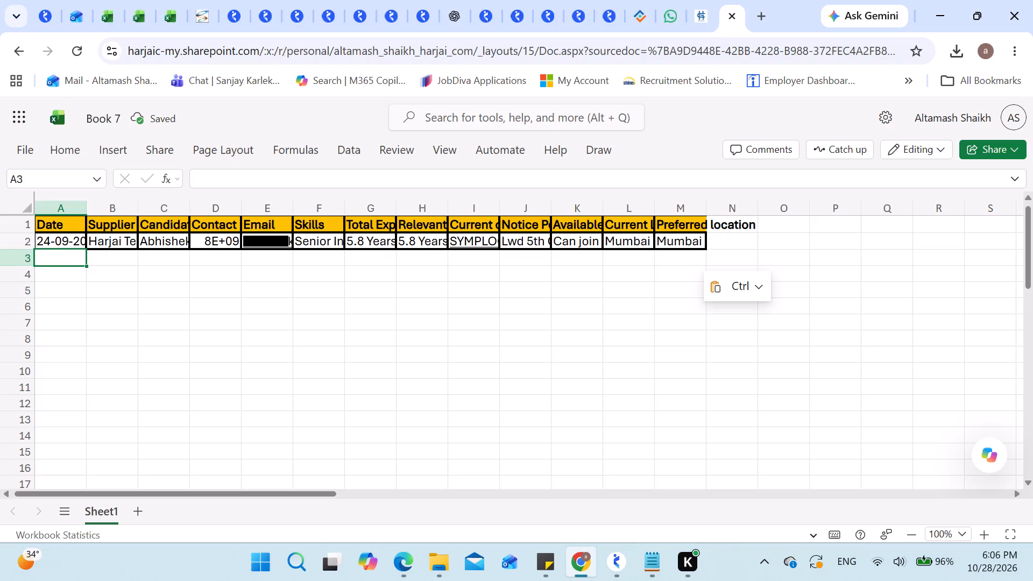
# Autofit the widths of the Preferred location and Current Location columns and of the Date through Skills columns.
pyautogui.doubleClick(706, 209)
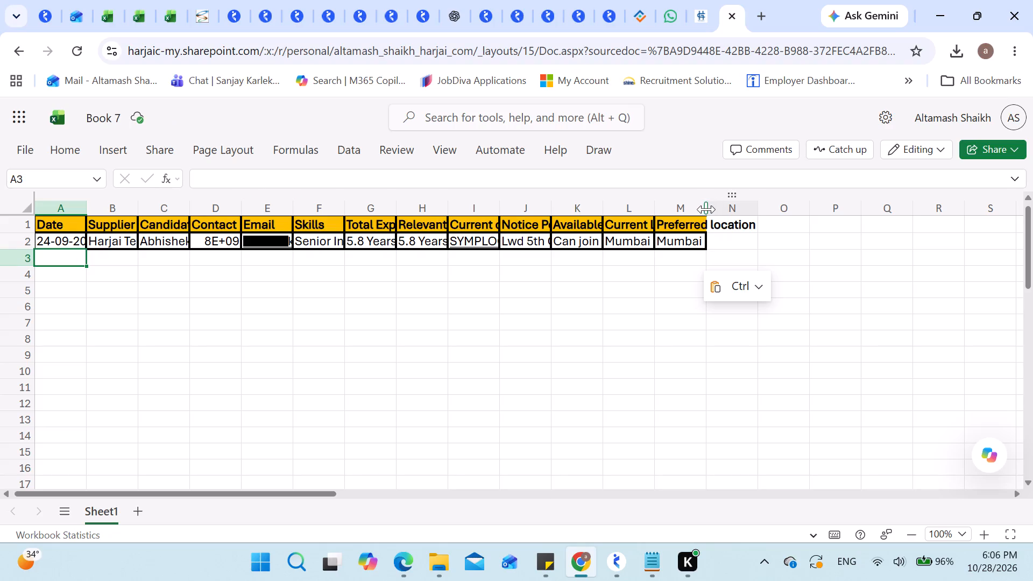
pyautogui.doubleClick(653, 211)
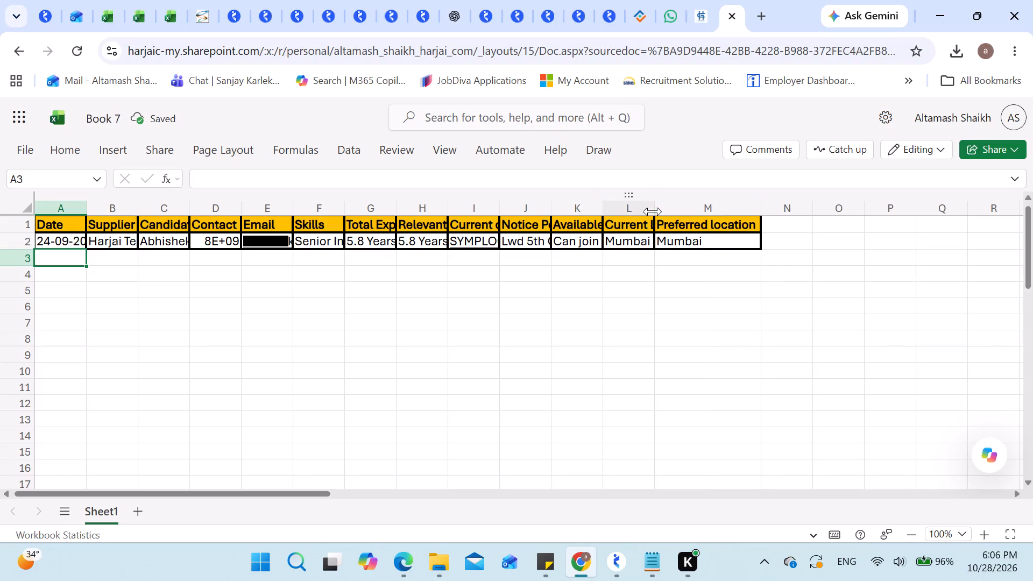
pyautogui.doubleClick(88, 209)
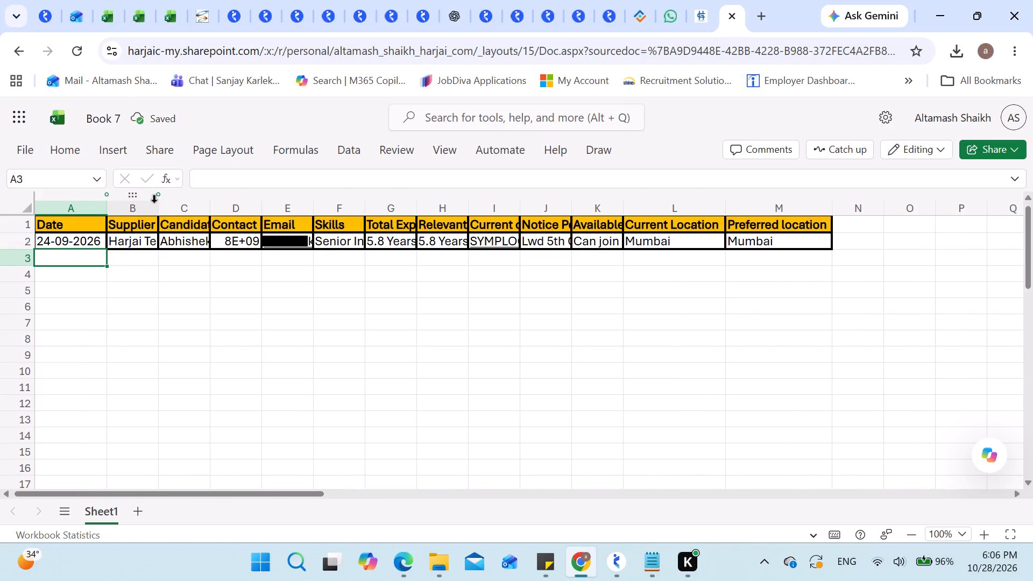
pyautogui.doubleClick(159, 211)
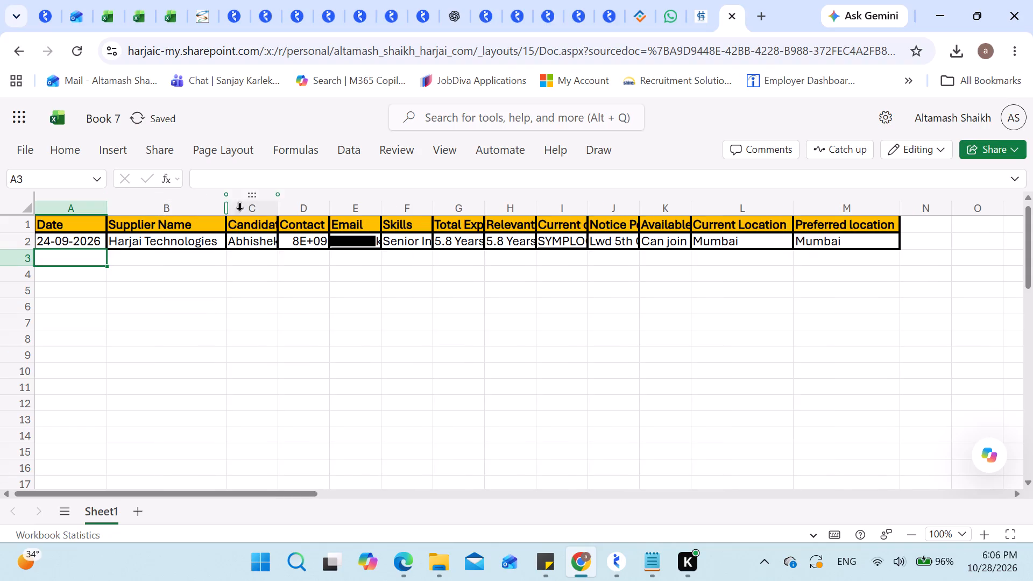
pyautogui.click(282, 209)
pyautogui.doubleClick(275, 210)
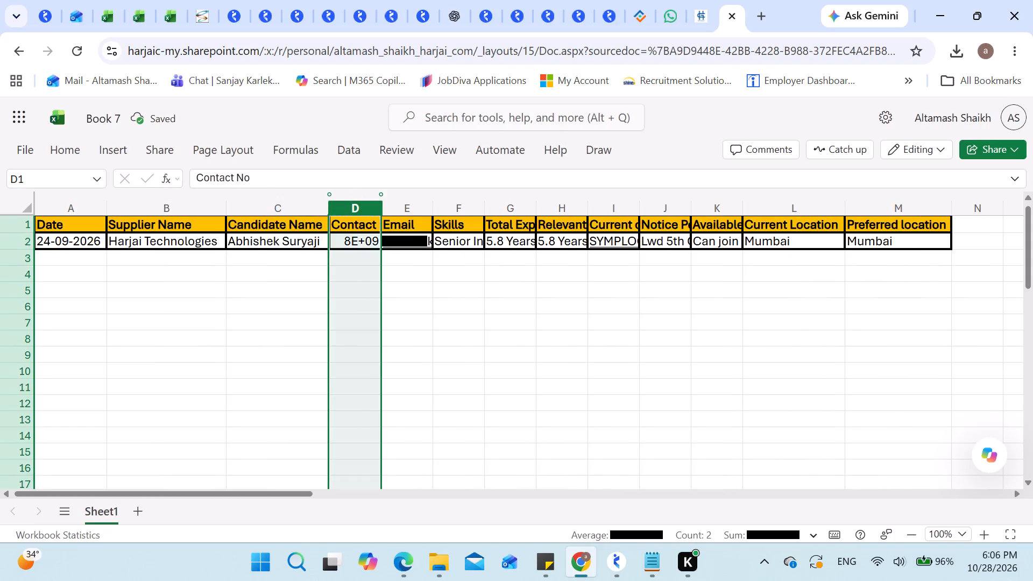
pyautogui.doubleClick(384, 213)
pyautogui.doubleClick(457, 211)
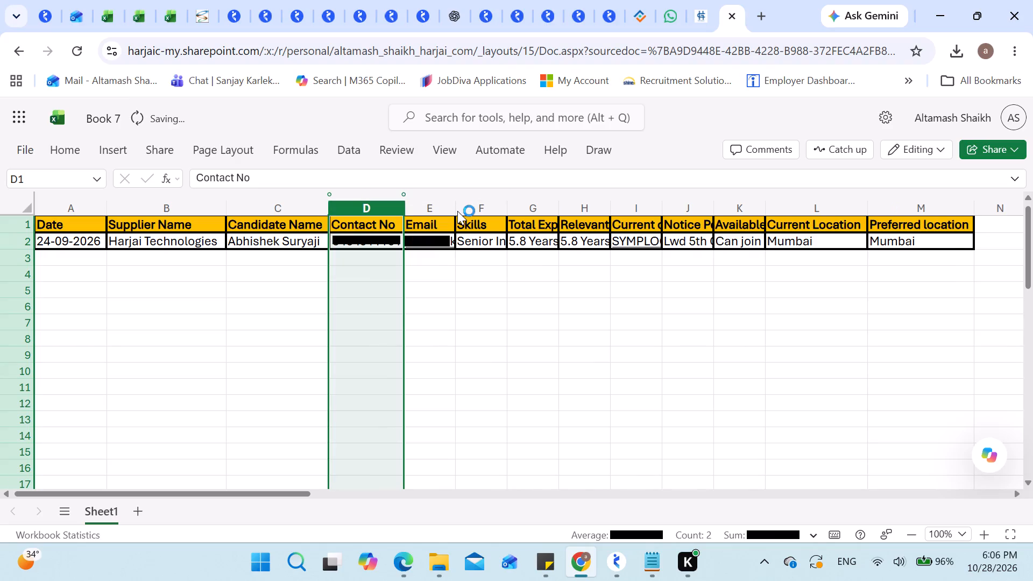
pyautogui.doubleClick(653, 211)
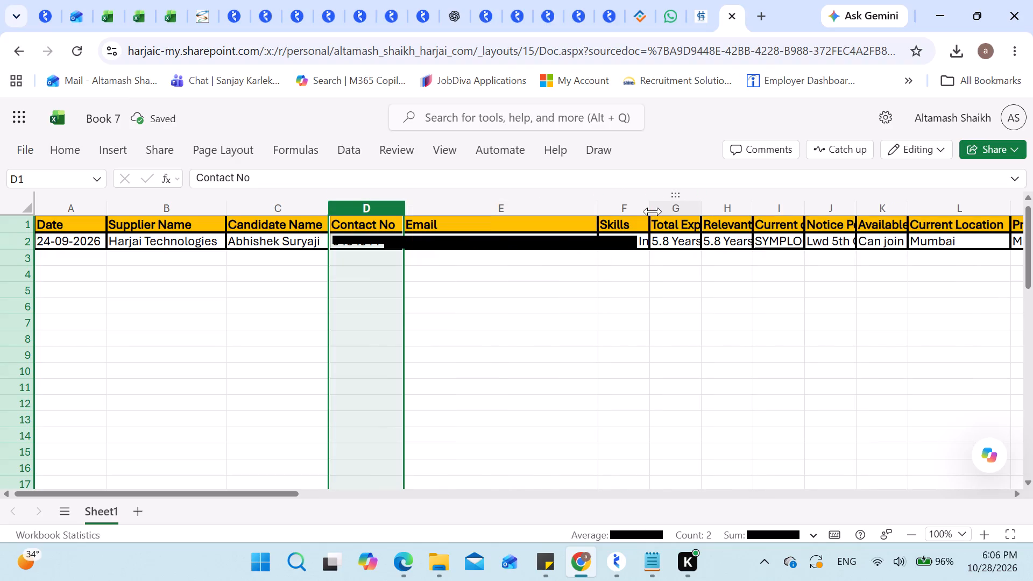
# Autofit the widths of the Total Exp., Relevant Exp, Current company, Notice Period and Available to Join columns.
pyautogui.hscroll(-3, 712, 217)
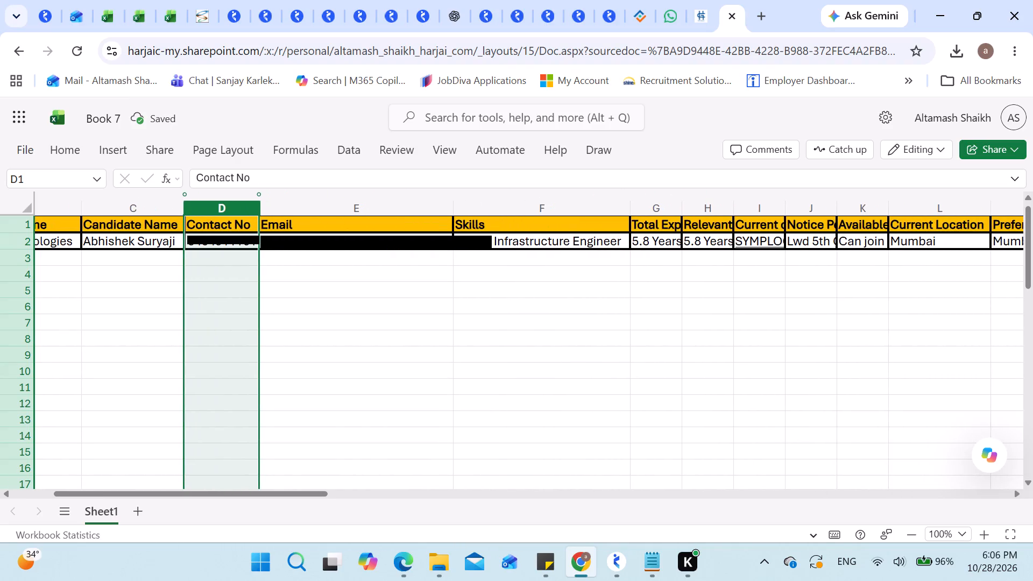
pyautogui.doubleClick(682, 213)
pyautogui.hscroll(-1, 682, 213)
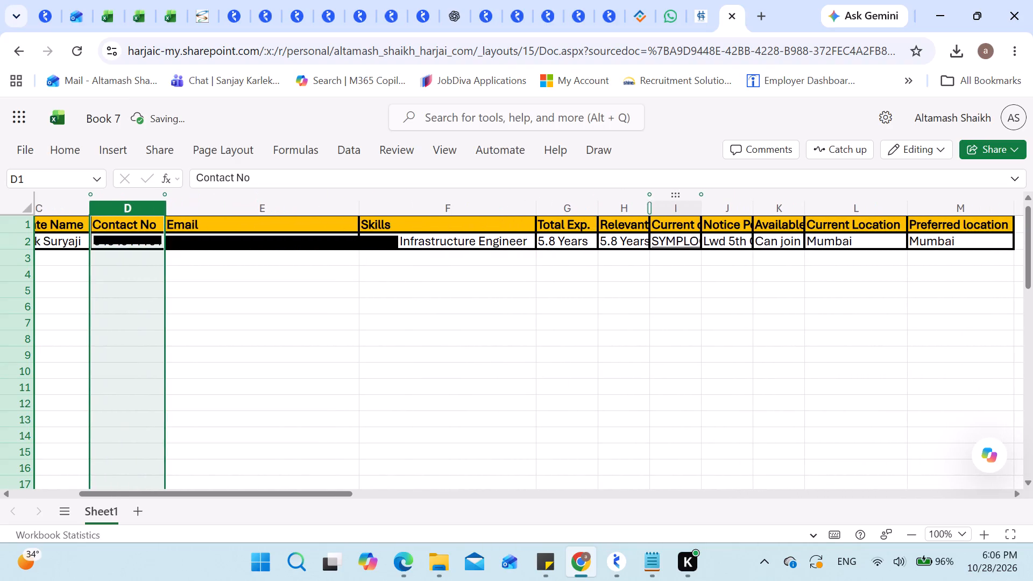
pyautogui.doubleClick(651, 213)
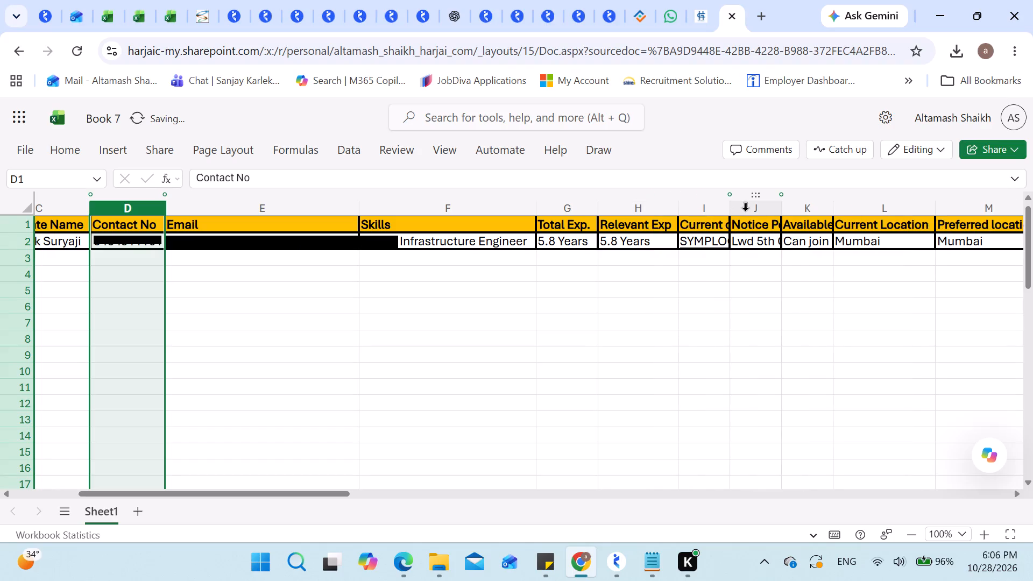
pyautogui.doubleClick(729, 215)
pyautogui.hscroll(-2, 732, 215)
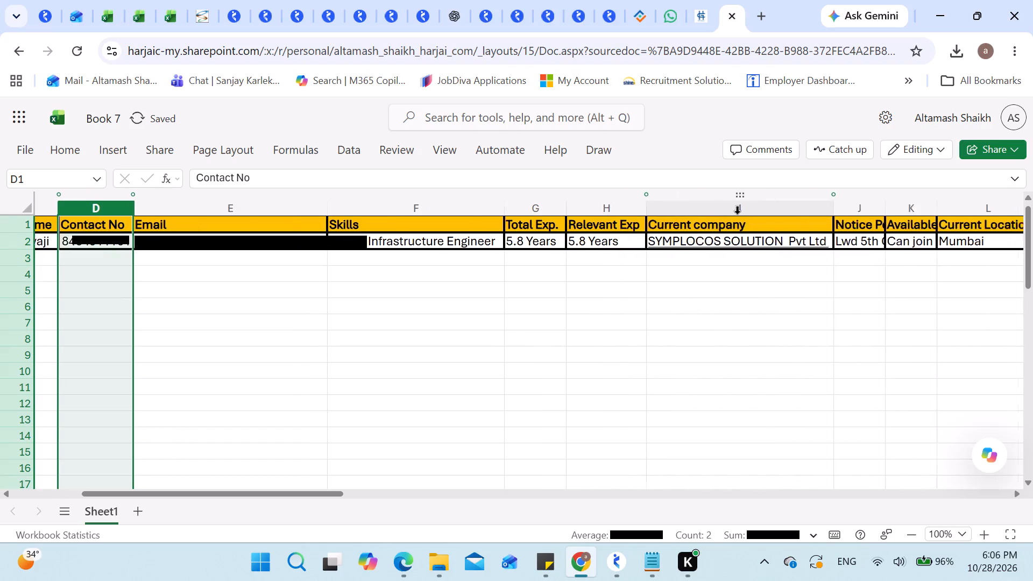
pyautogui.hscroll(-2, 737, 214)
pyautogui.doubleClick(733, 212)
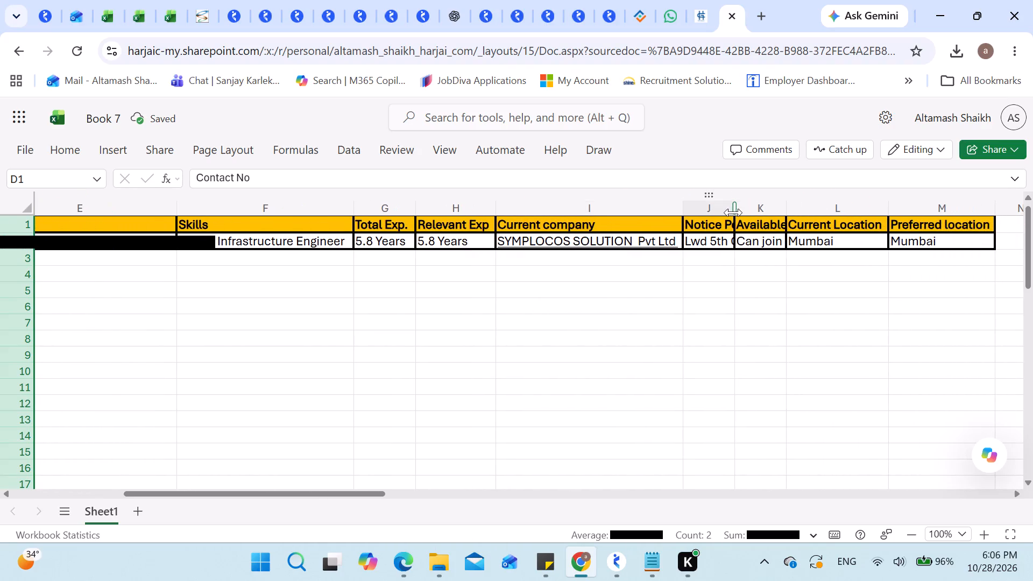
pyautogui.hscroll(-1, 782, 204)
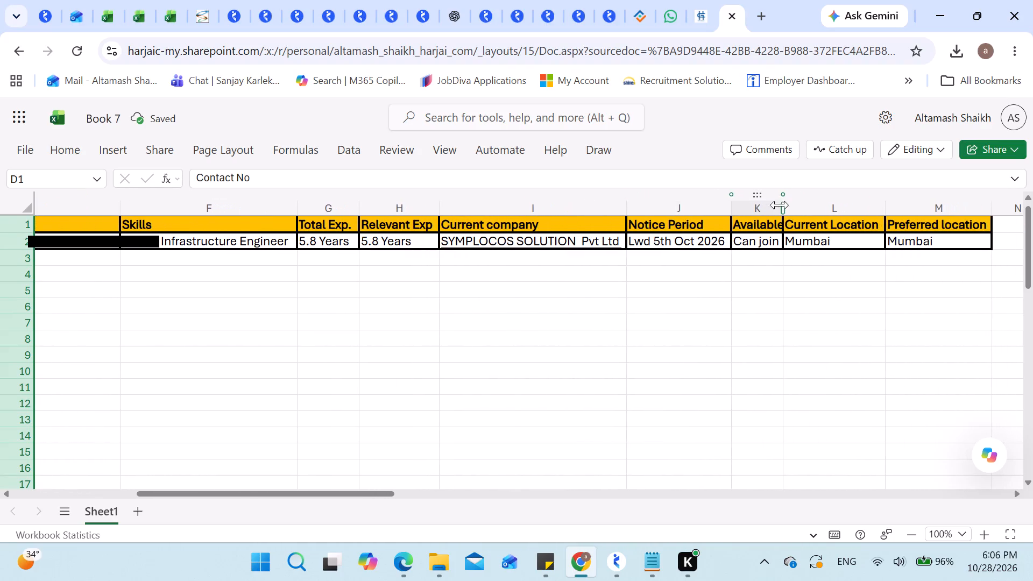
pyautogui.doubleClick(787, 212)
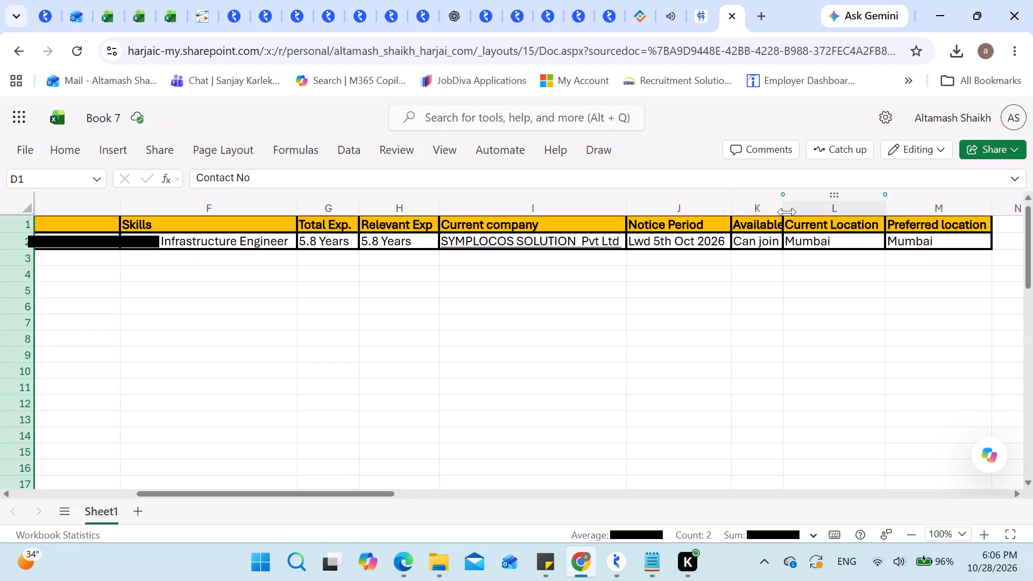
# Open the candidate's Date cell, A2, for editing.
pyautogui.hscroll(5, 455, 281)
pyautogui.hscroll(1, 215, 285)
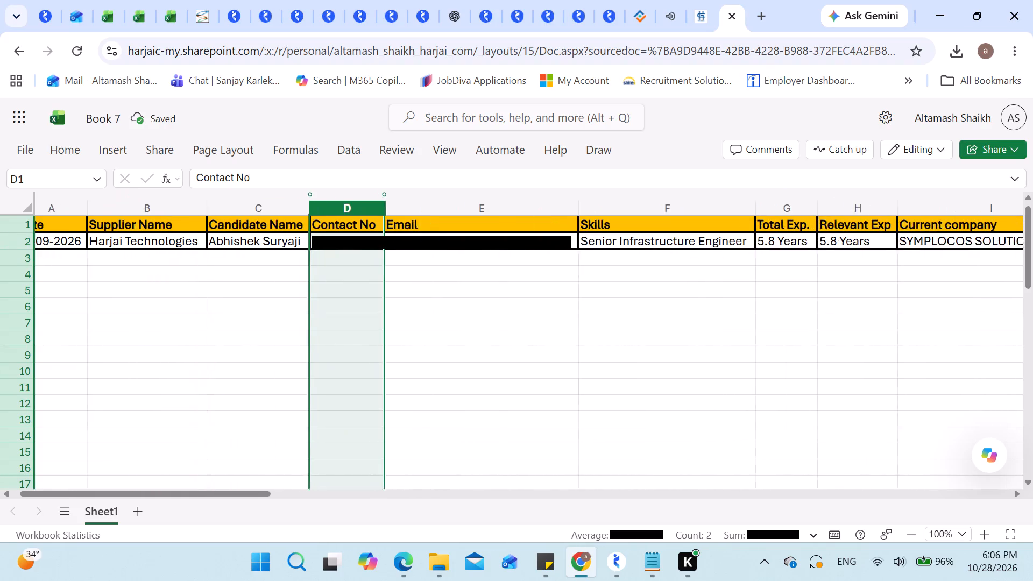
pyautogui.hscroll(2, 133, 288)
pyautogui.click(132, 288)
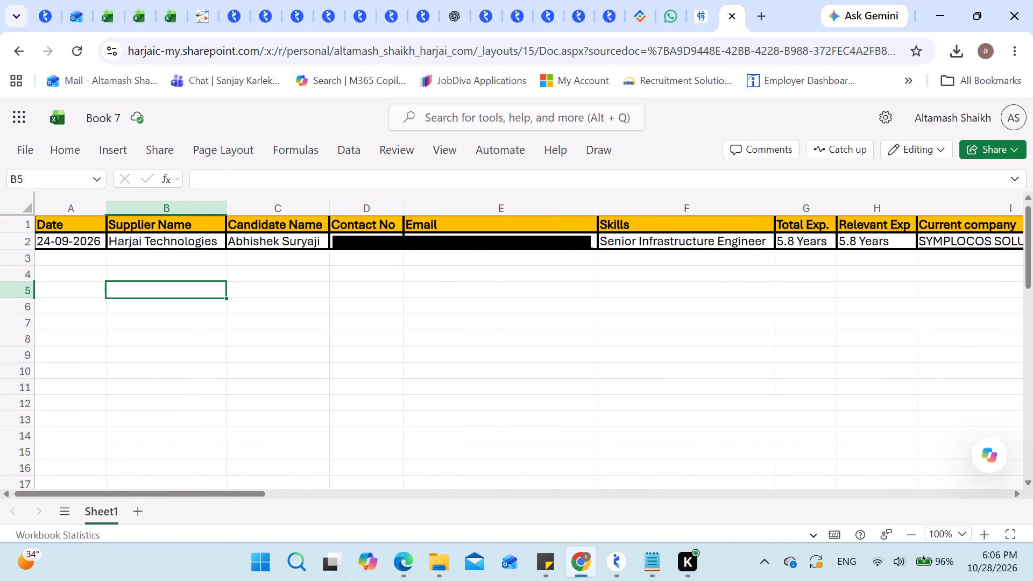
pyautogui.click(67, 243)
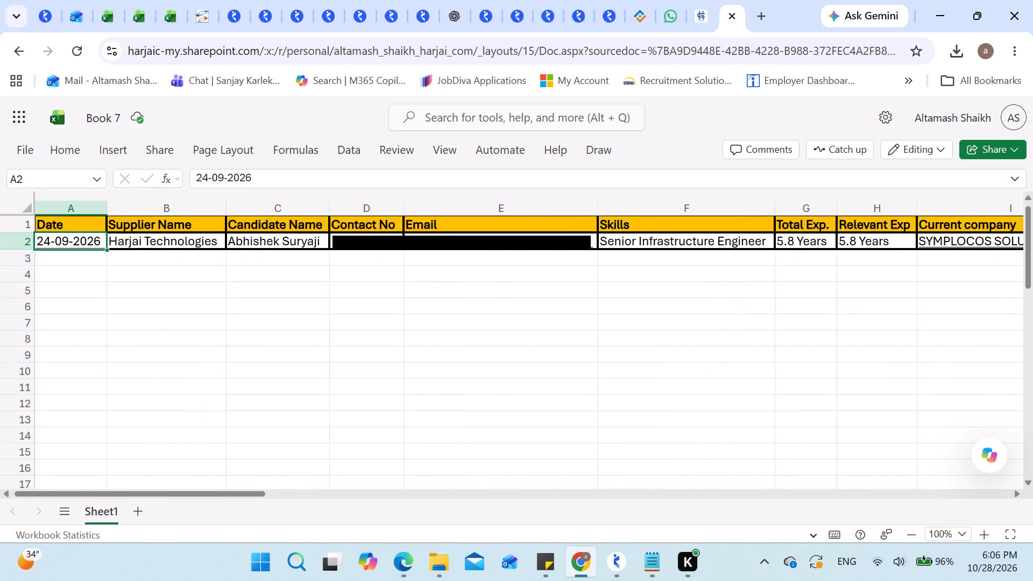
pyautogui.click(50, 245)
pyautogui.click(50, 245)
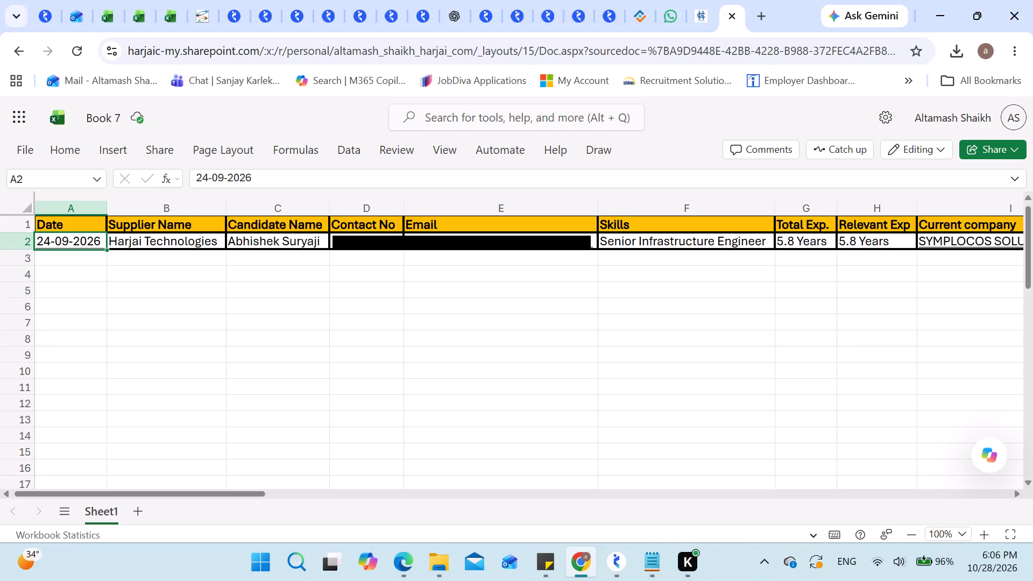
pyautogui.click(49, 245)
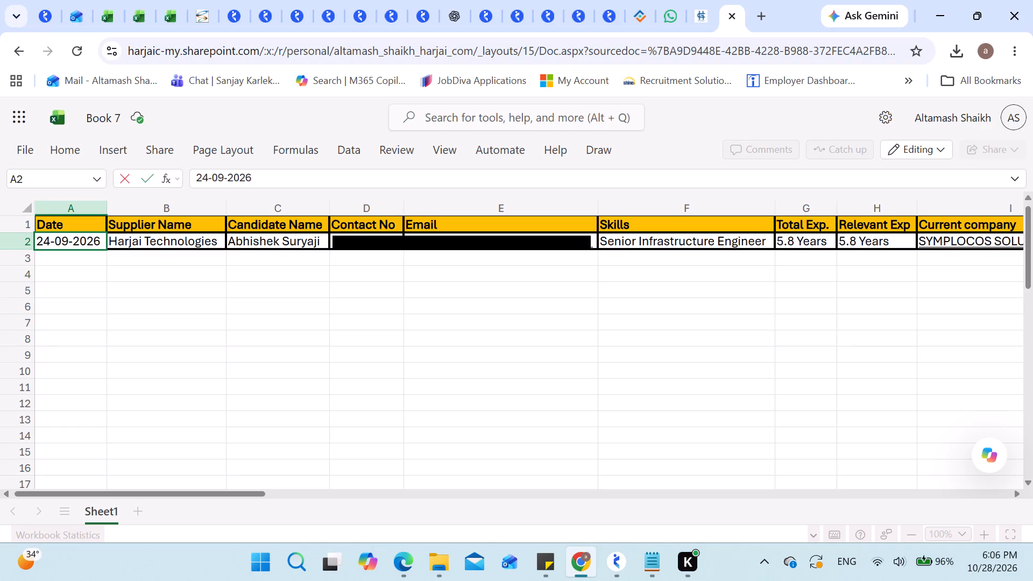
# Change the candidate's date in cell A2 to 28-10-2026.
pyautogui.click(49, 243)
pyautogui.press('BackSpace')
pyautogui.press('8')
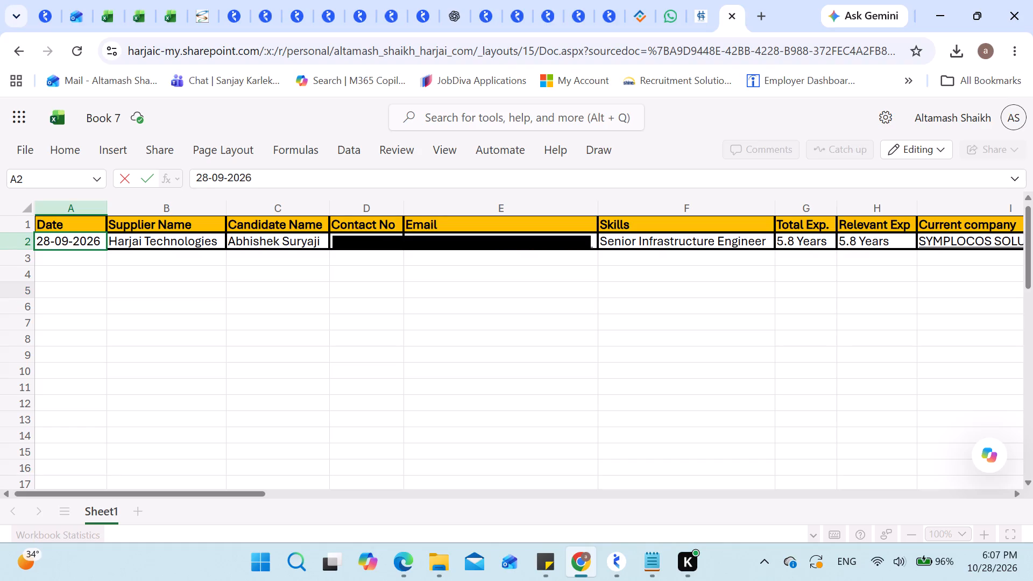
pyautogui.click(68, 243)
pyautogui.press('BackSpace')
pyautogui.press('BackSpace')
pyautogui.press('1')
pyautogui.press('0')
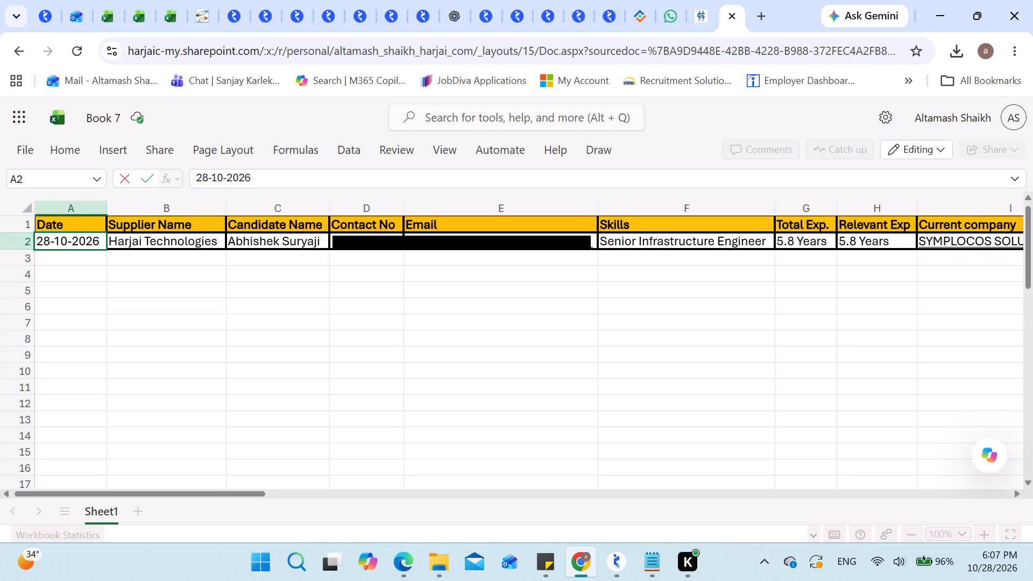
# Open the Candidate Name cell, C2, for editing and select the existing name text.
pyautogui.doubleClick(324, 242)
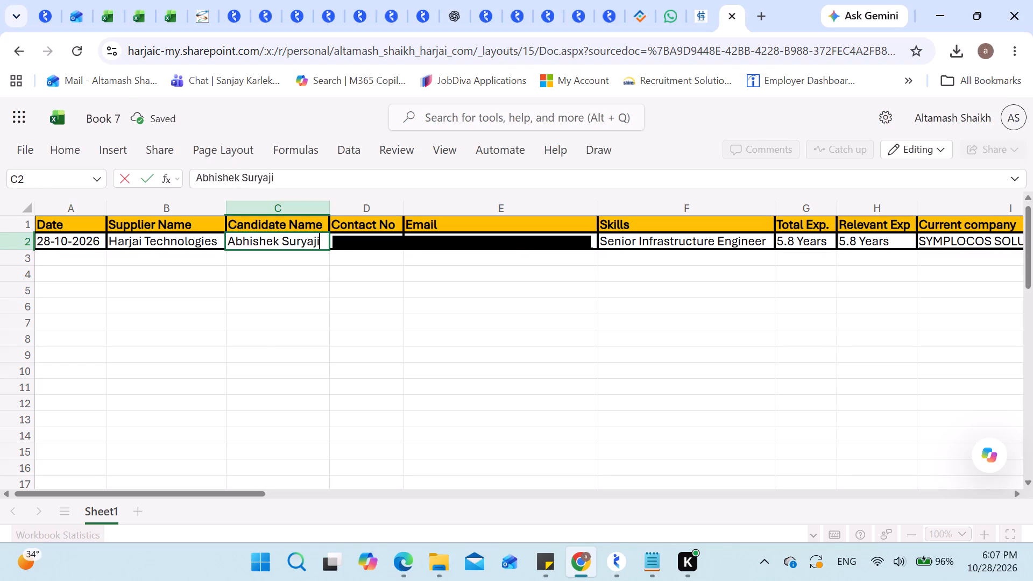
pyautogui.moveTo(322, 242); pyautogui.dragTo(242, 238)
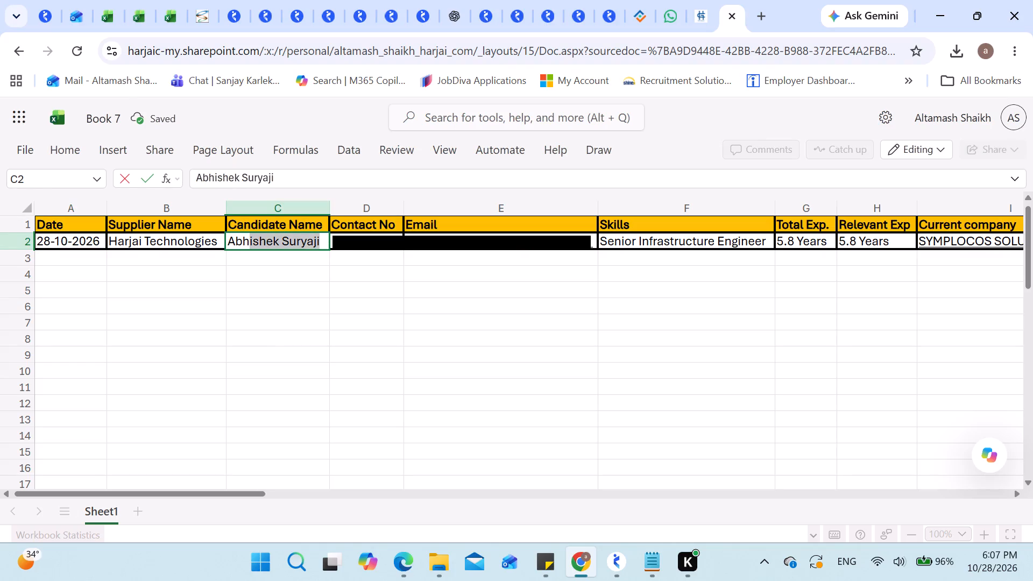
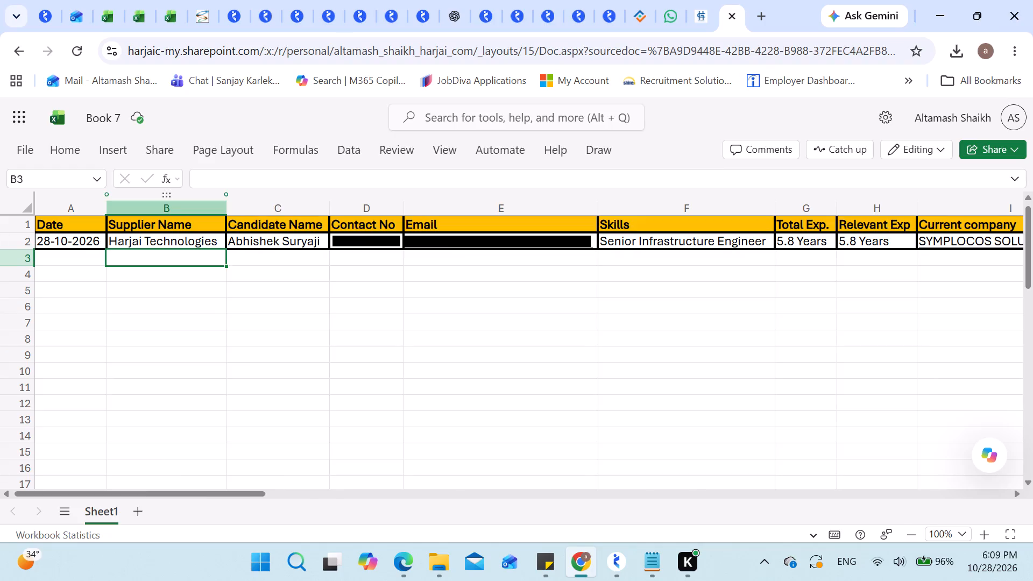
# Switch from Notepad to the Excel workbook and replace the Candidate Name entry in cell C2 with the new candidate's full name.
pyautogui.hotkey('alt', 'Tab')
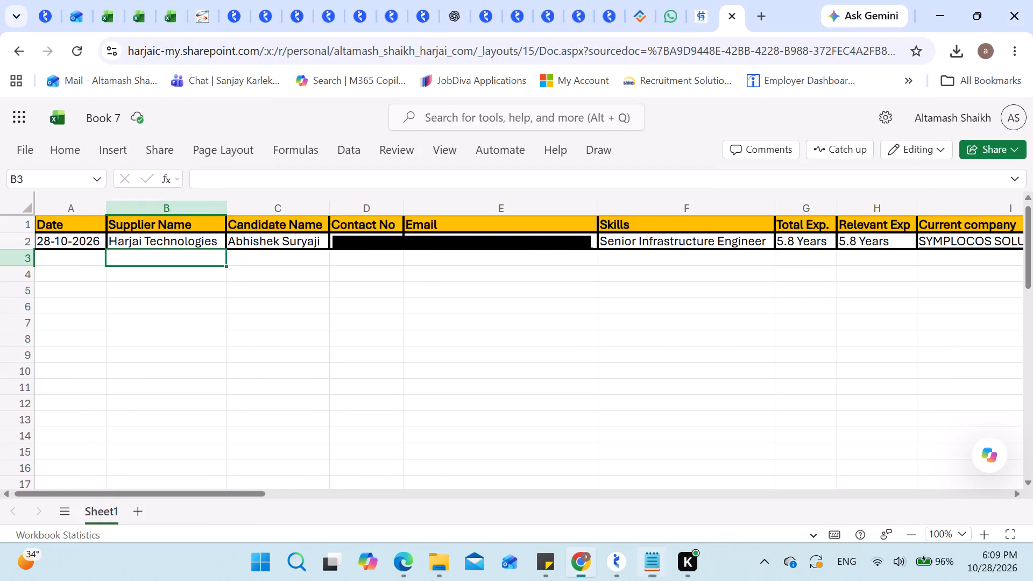
pyautogui.click(285, 242)
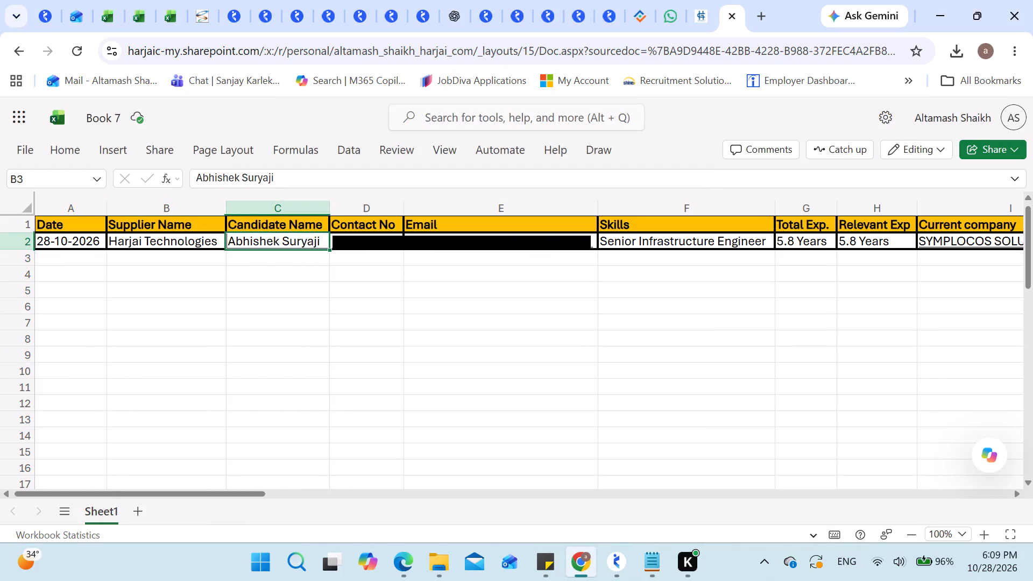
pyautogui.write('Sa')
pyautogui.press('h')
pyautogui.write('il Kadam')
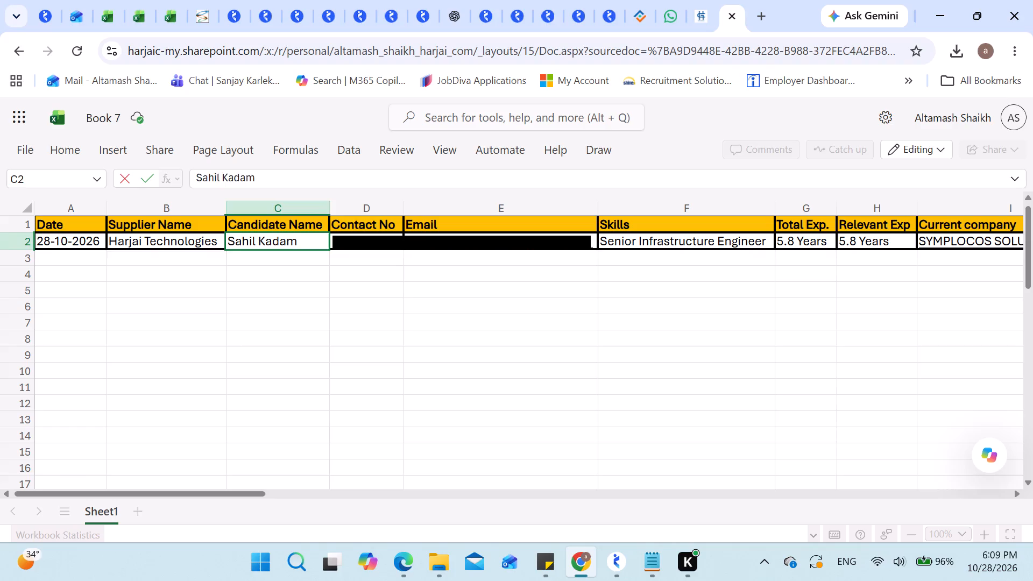
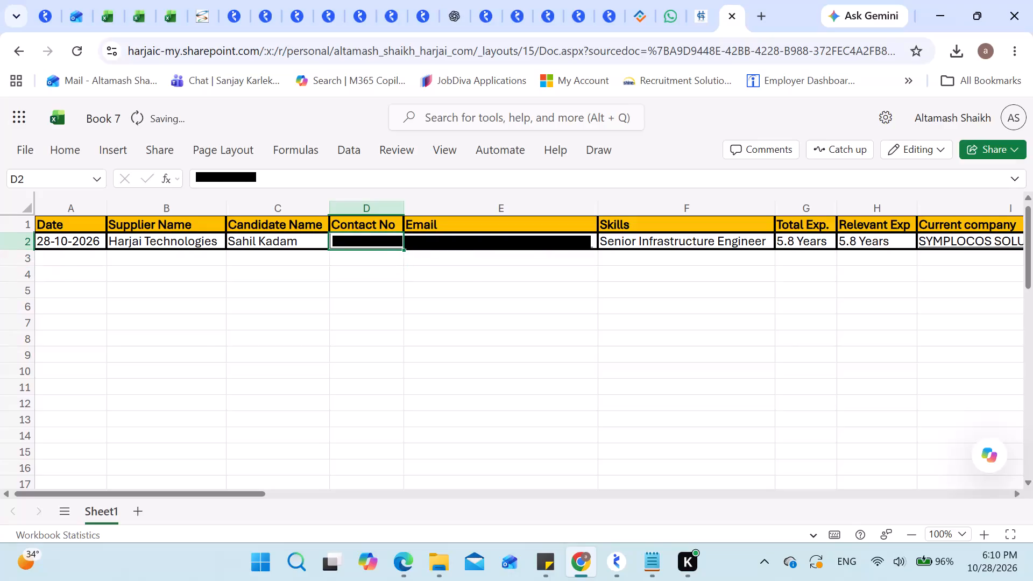
# Switch to Notepad to consult the candidate's notes for the Kotak Securities Infrastructure Automation Engineer role.
pyautogui.hotkey('alt', 'Tab')
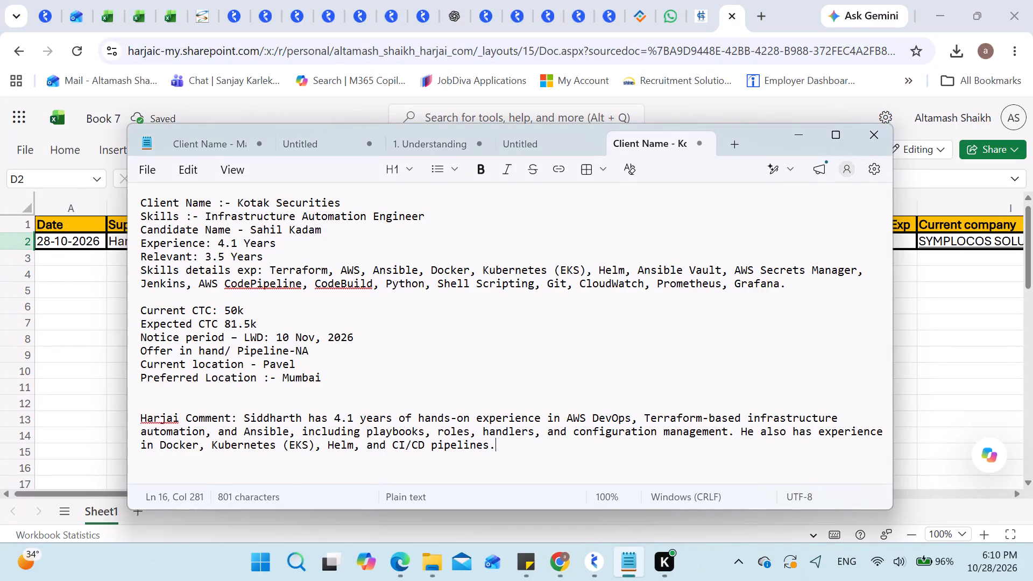
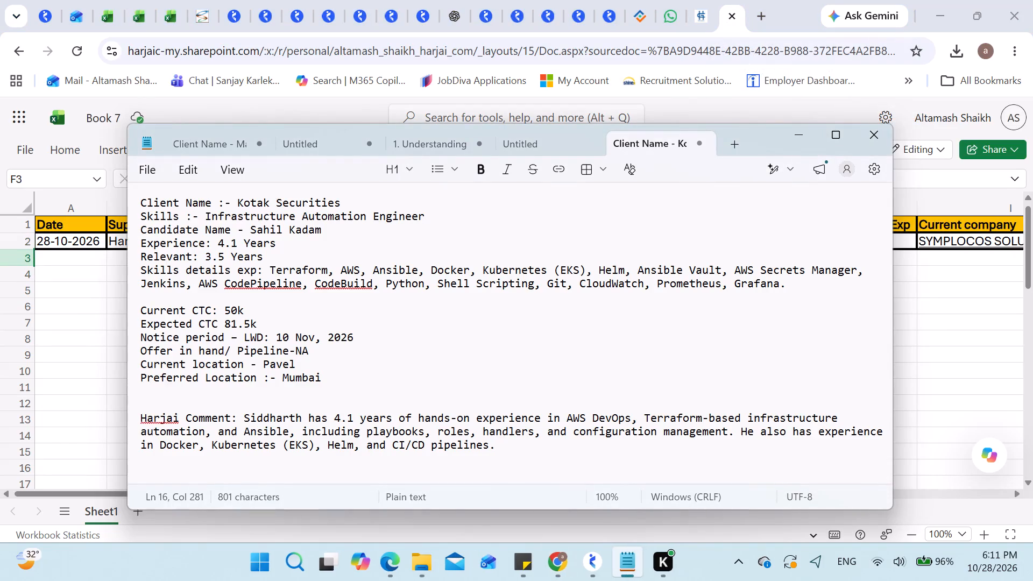
pyautogui.hotkey('alt', 'Tab')
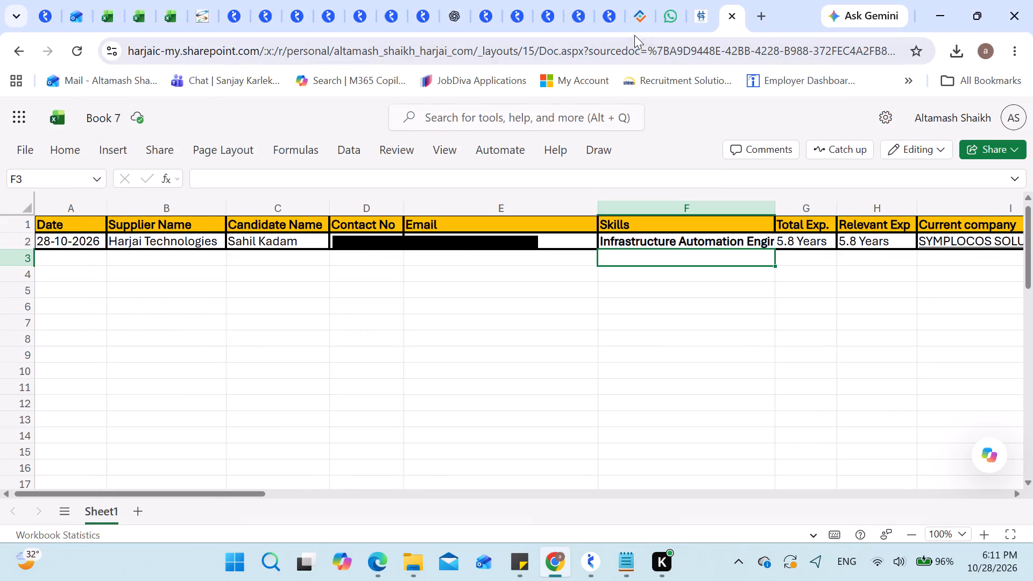
pyautogui.hotkey('alt', 'Tab')
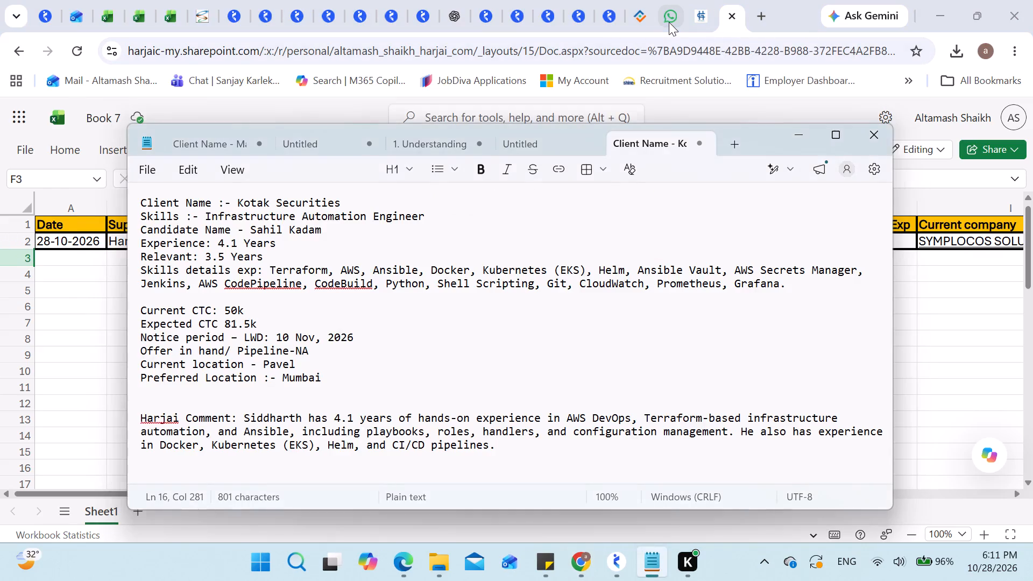
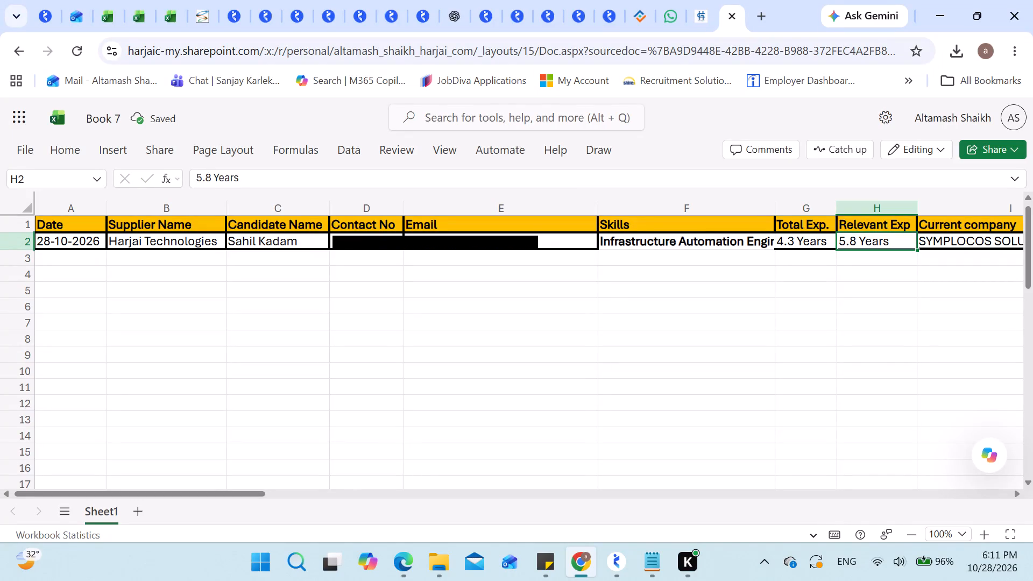
# Set the candidate's Relevant Exp in cell H2 to 4.3 Years.
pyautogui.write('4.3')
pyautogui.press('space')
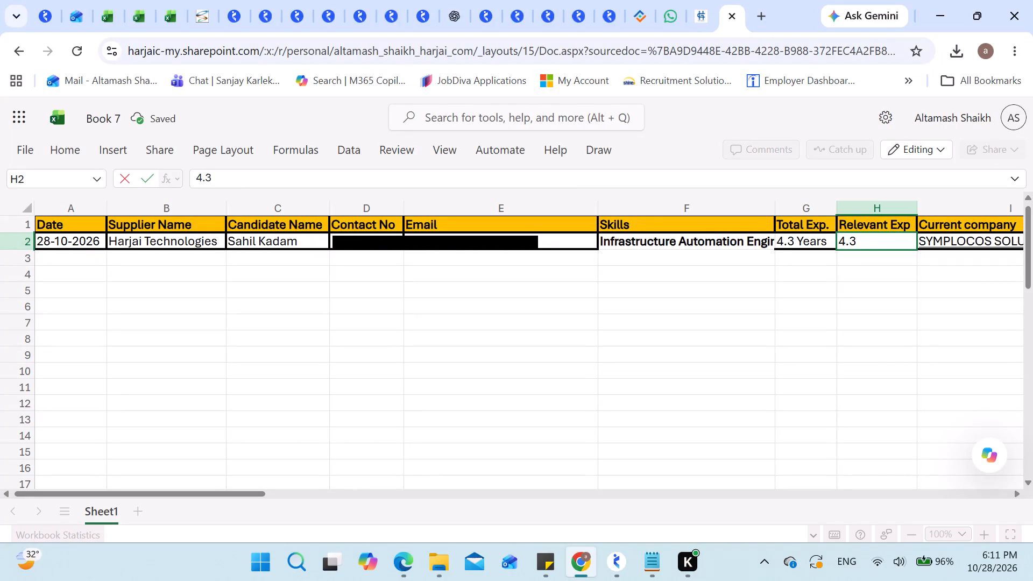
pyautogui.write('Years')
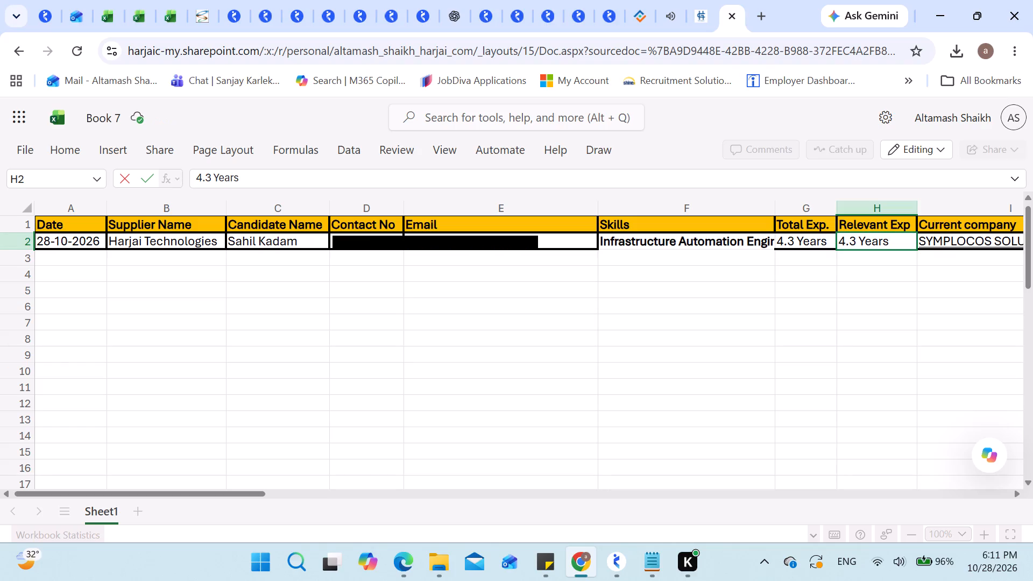
pyautogui.click(896, 271)
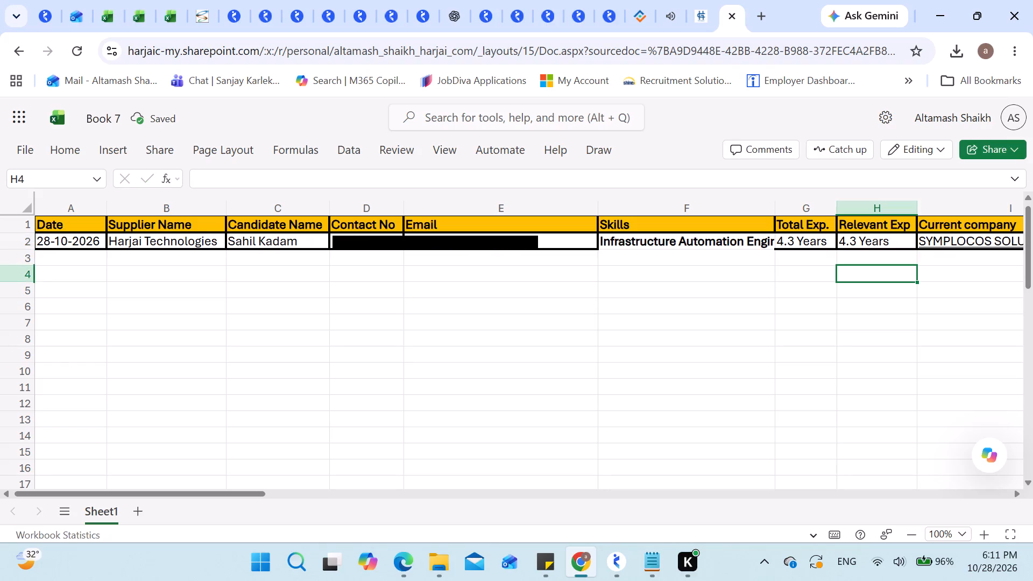
# Select the candidate's Current company cell, I2, and switch to the Notepad notes to consult the candidate's details.
pyautogui.hscroll(-3, 924, 245)
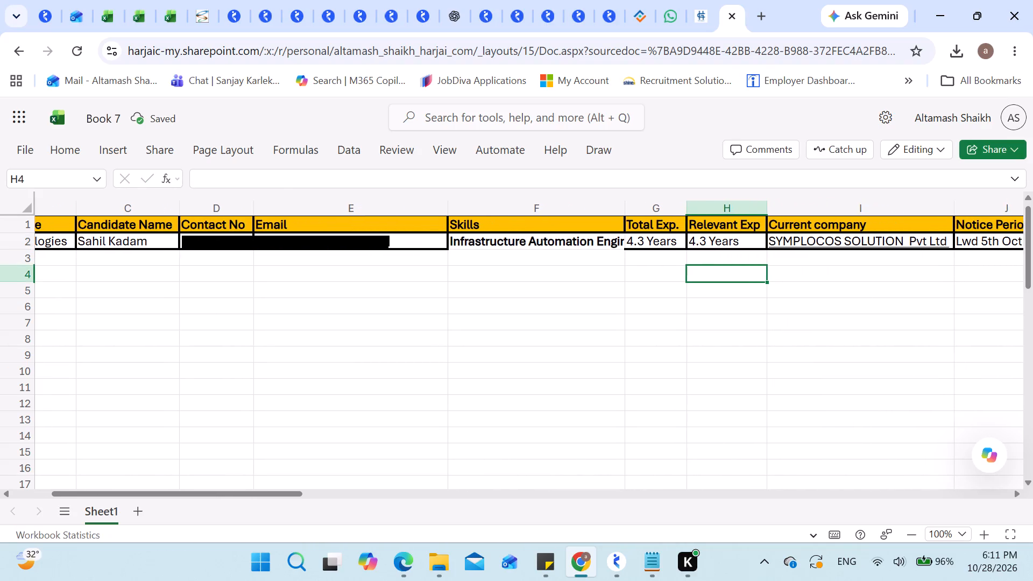
pyautogui.click(910, 238)
pyautogui.hotkey('alt', 'Tab')
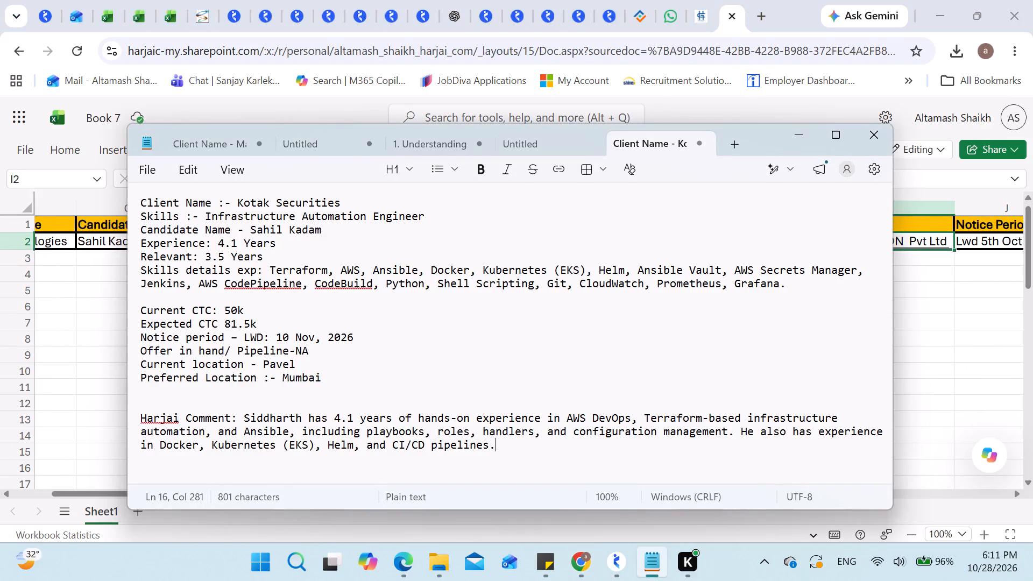
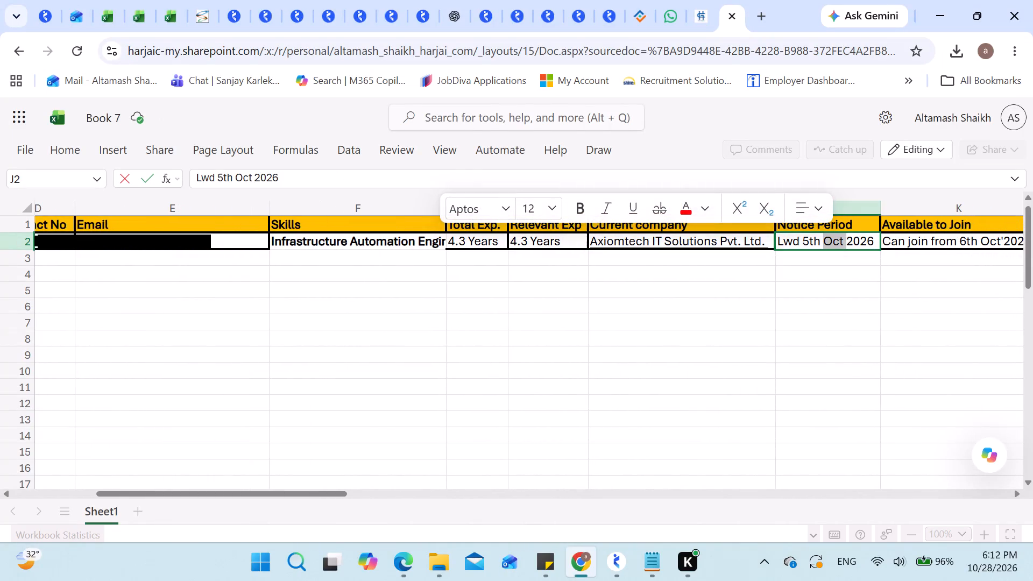
# Change the month in the candidate's Notice Period cell, J2, so the entry reads "Lwd 5th Nov 2026".
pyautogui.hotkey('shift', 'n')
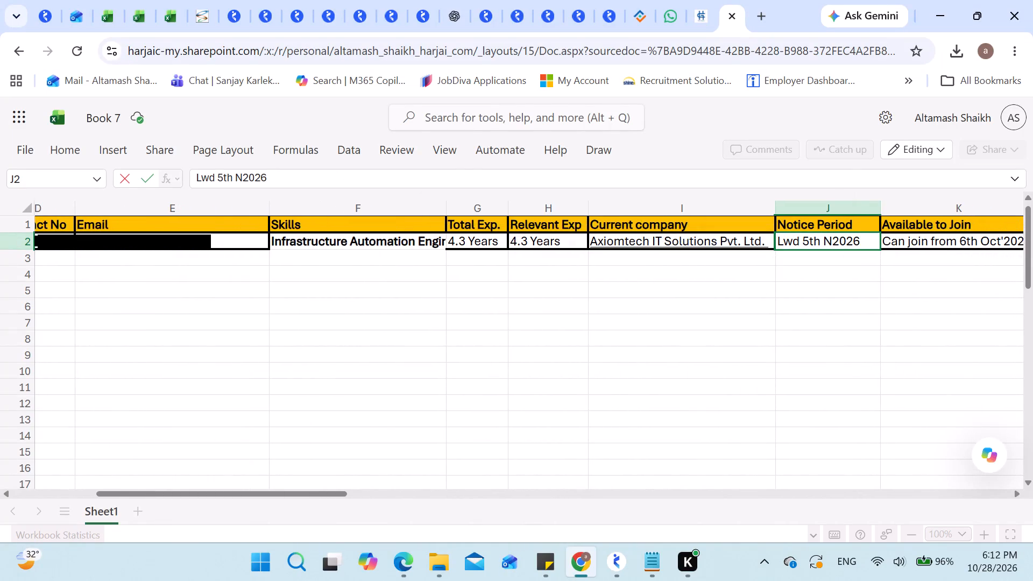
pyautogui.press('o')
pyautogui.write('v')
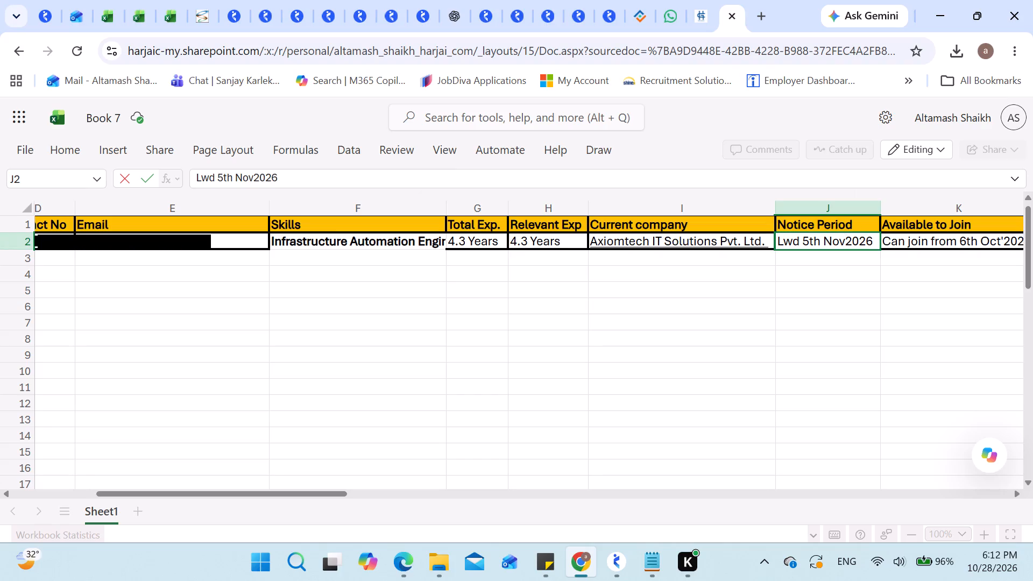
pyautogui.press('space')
pyautogui.hscroll(-1, 910, 274)
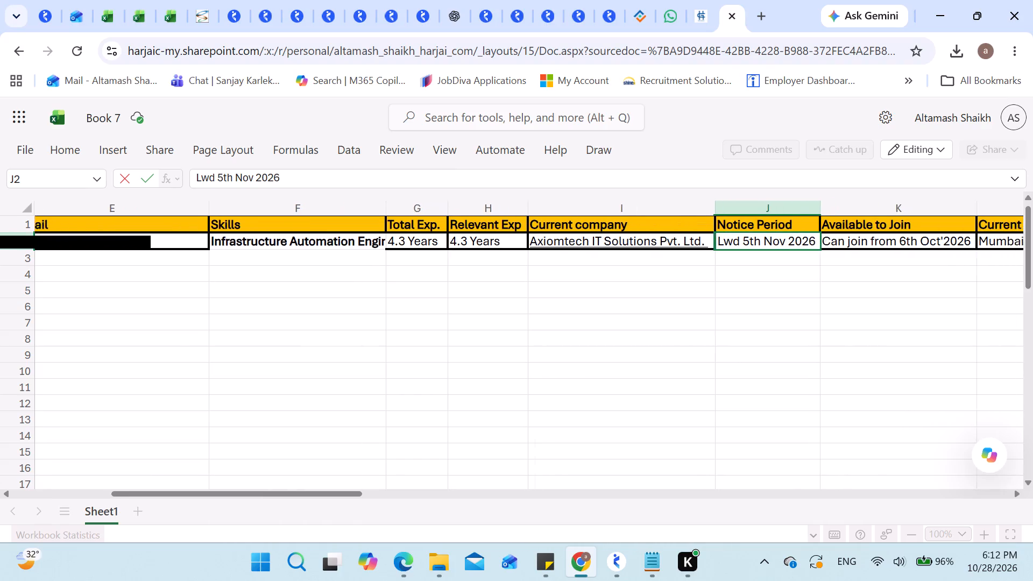
# Change the month in the candidate's Available to Join cell, K2, so it reads "Can join from 6th Nov'2026".
pyautogui.hscroll(-2, 910, 274)
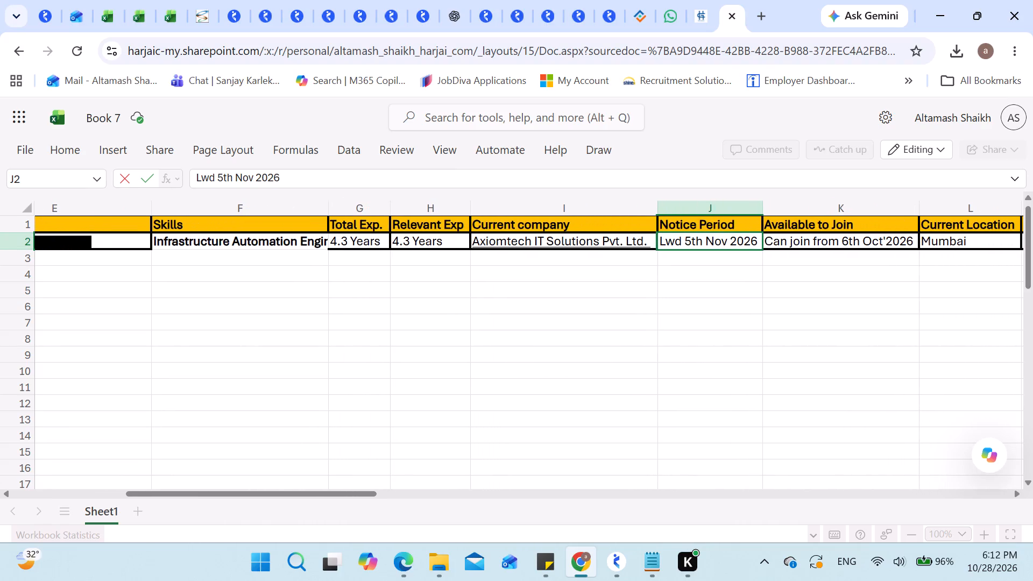
pyautogui.doubleClick(872, 241)
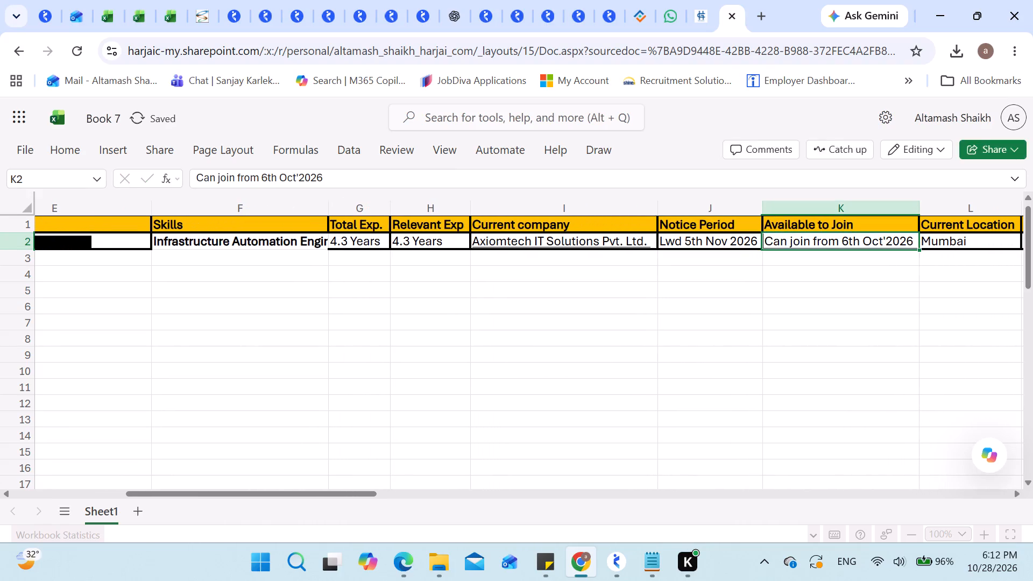
pyautogui.click(872, 241)
pyautogui.click(872, 241)
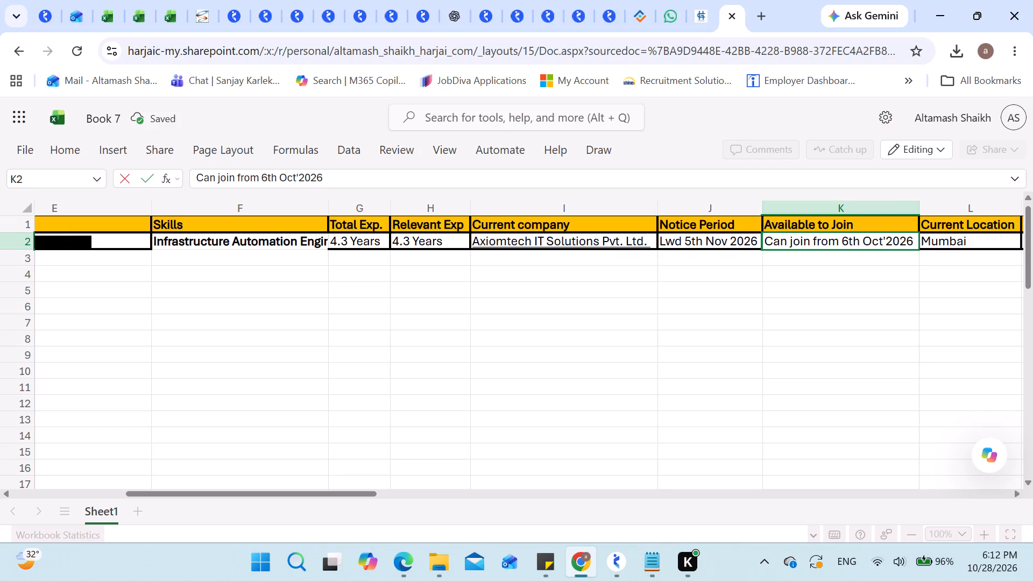
pyautogui.press('Left')
pyautogui.hotkey('shift', 'Right')
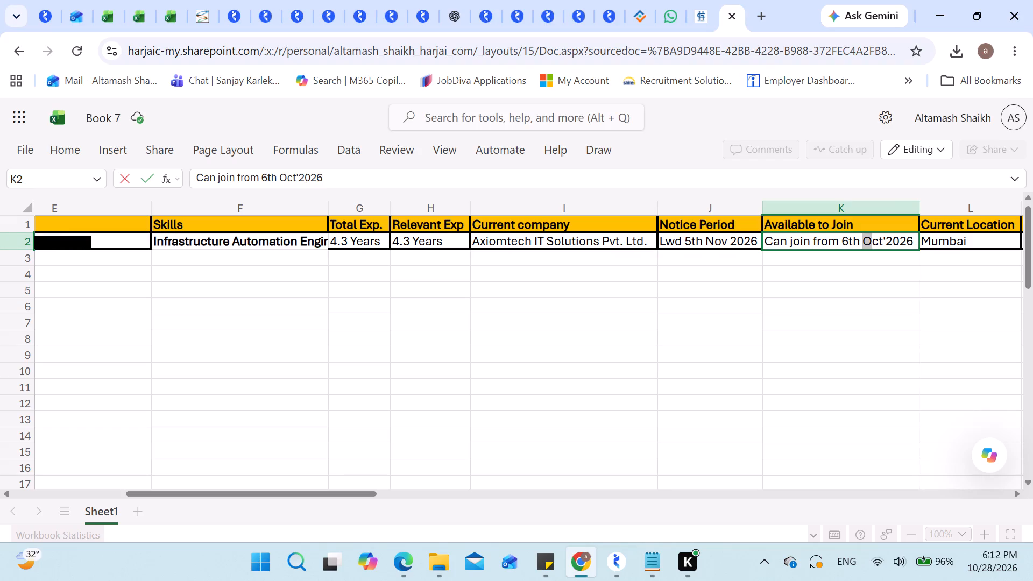
pyautogui.hotkey('shift', 'Right')
pyautogui.hotkey('shift', 'Right')
pyautogui.write('NOv')
pyautogui.press('BackSpace')
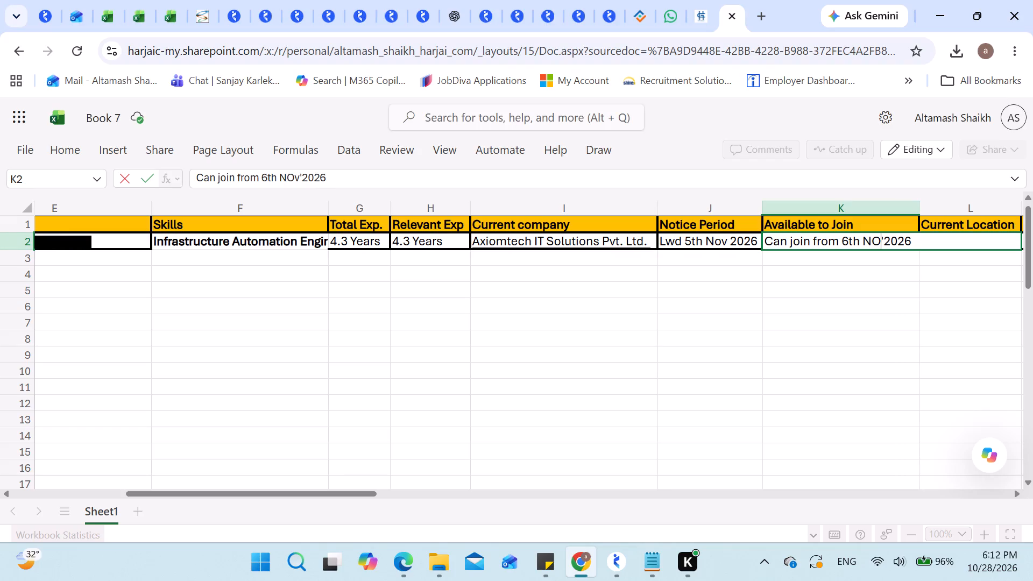
pyautogui.press('BackSpace')
pyautogui.press('o')
pyautogui.press('v')
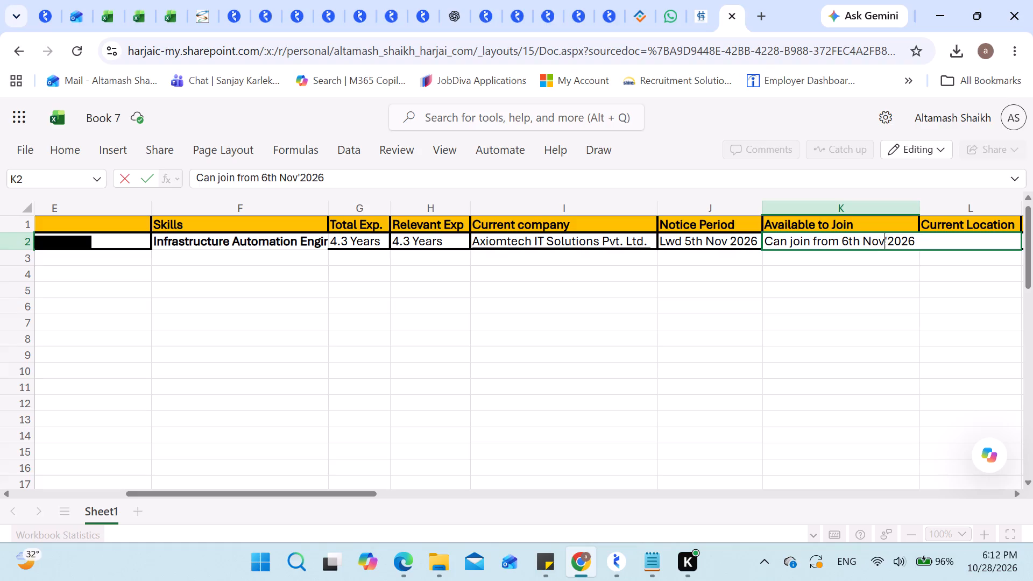
pyautogui.click(875, 265)
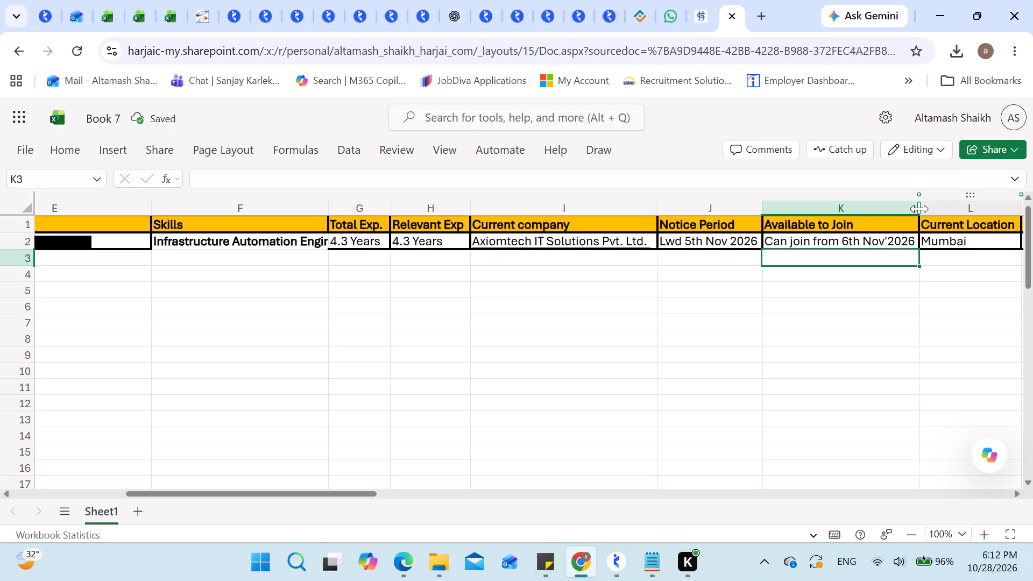
# Autofit the width of the Available to Join column.
pyautogui.doubleClick(919, 209)
# Select the candidate's Current Location cell, L2, and switch to the Kotak Securities candidate notes in Notepad to check the location.
pyautogui.hscroll(-1, 943, 265)
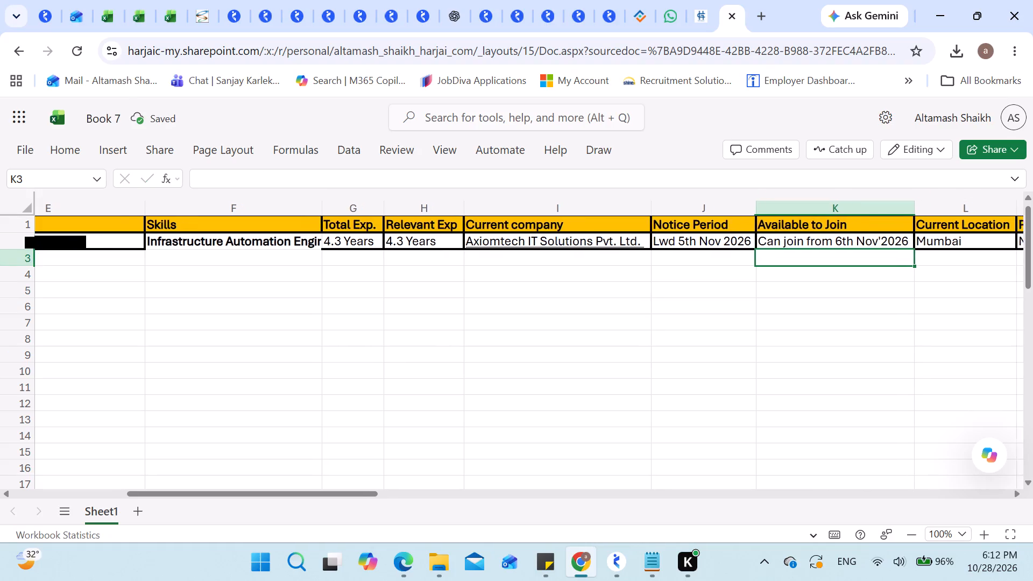
pyautogui.hscroll(-4, 943, 265)
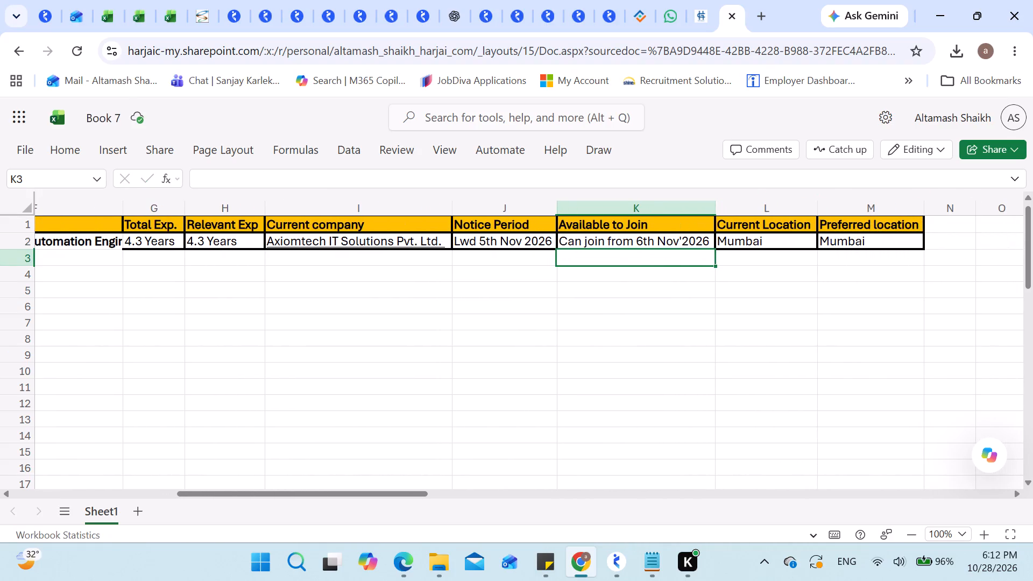
pyautogui.click(751, 250)
pyautogui.click(751, 241)
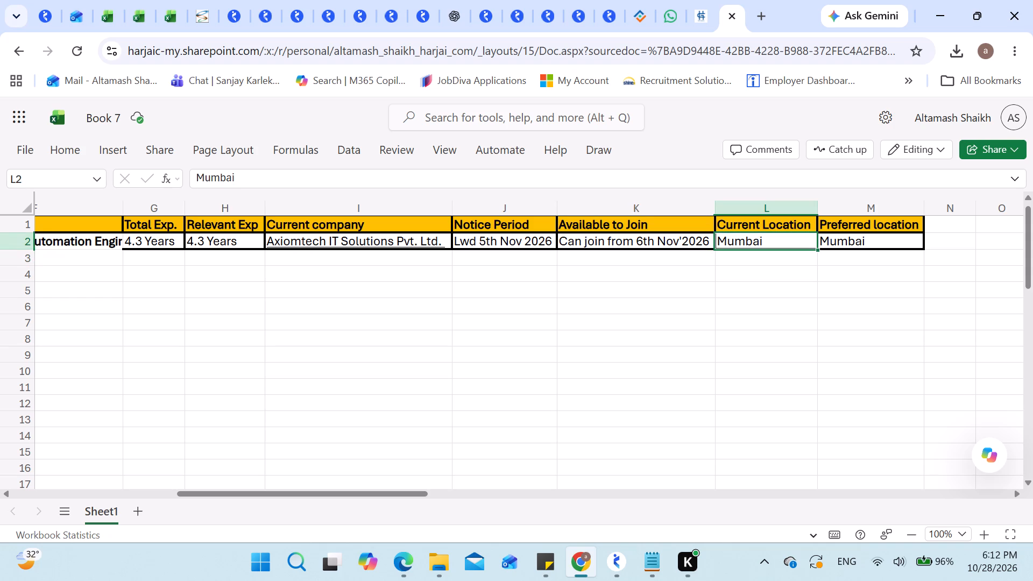
pyautogui.hotkey('alt', 'Tab')
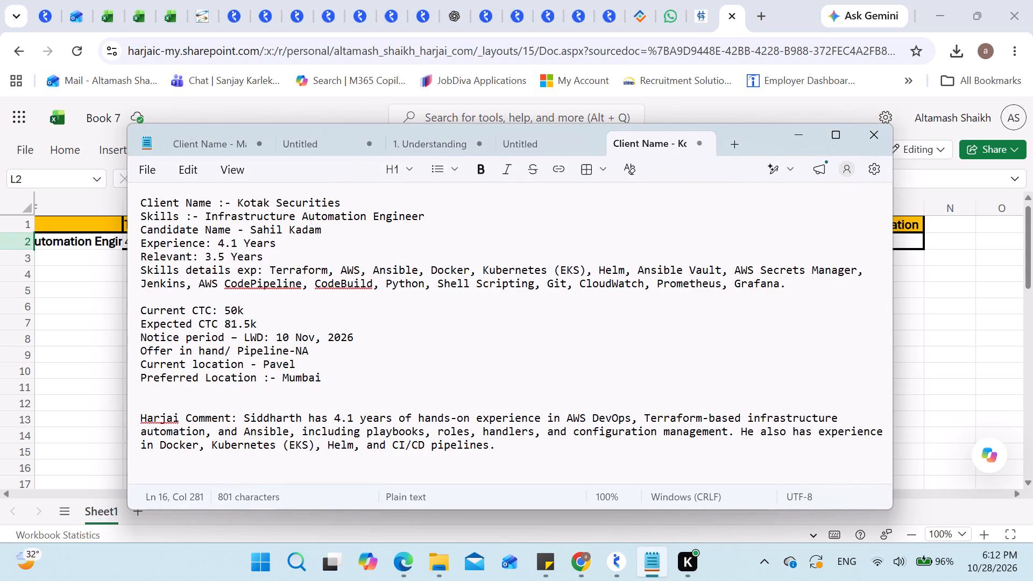
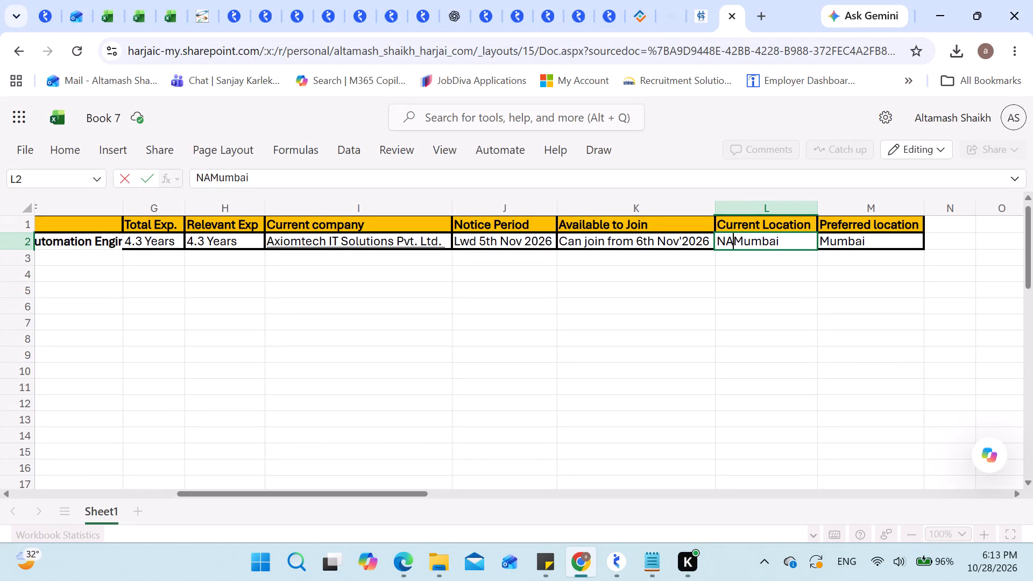
# Change the candidate's Current Location in L2 to "Navi Mumbai".
pyautogui.press('BackSpace')
pyautogui.write('avi')
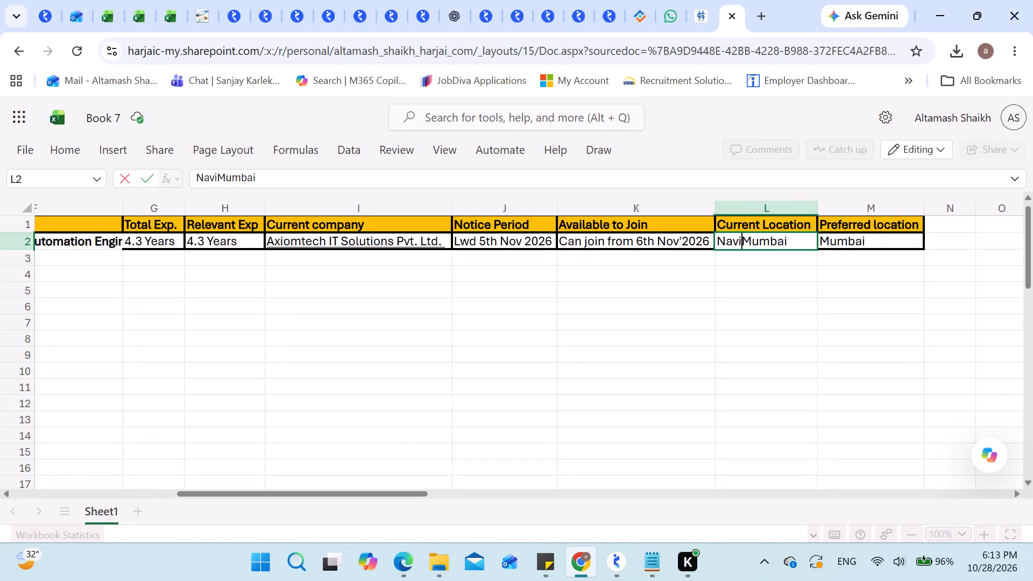
pyautogui.press('space')
pyautogui.click(733, 261)
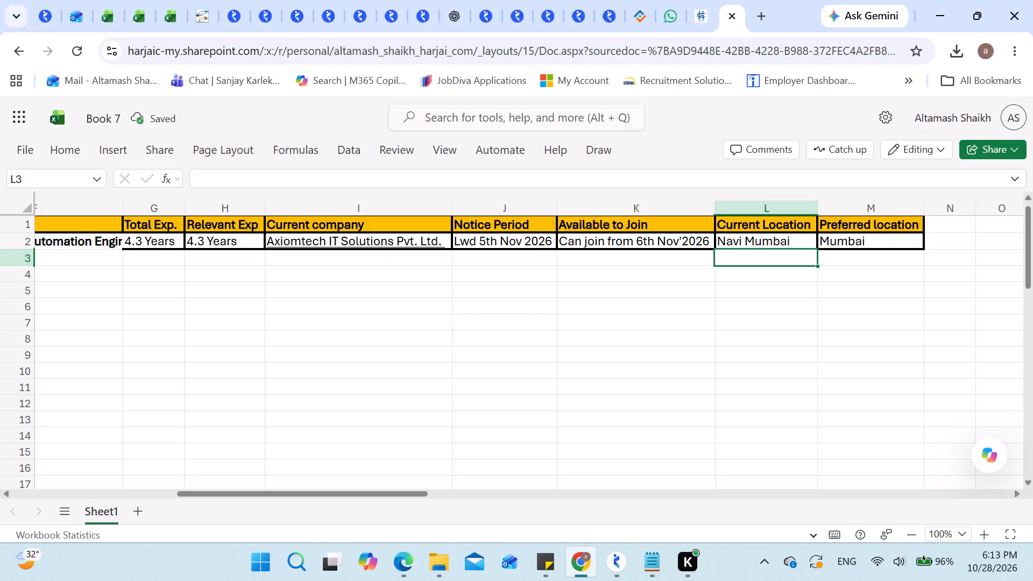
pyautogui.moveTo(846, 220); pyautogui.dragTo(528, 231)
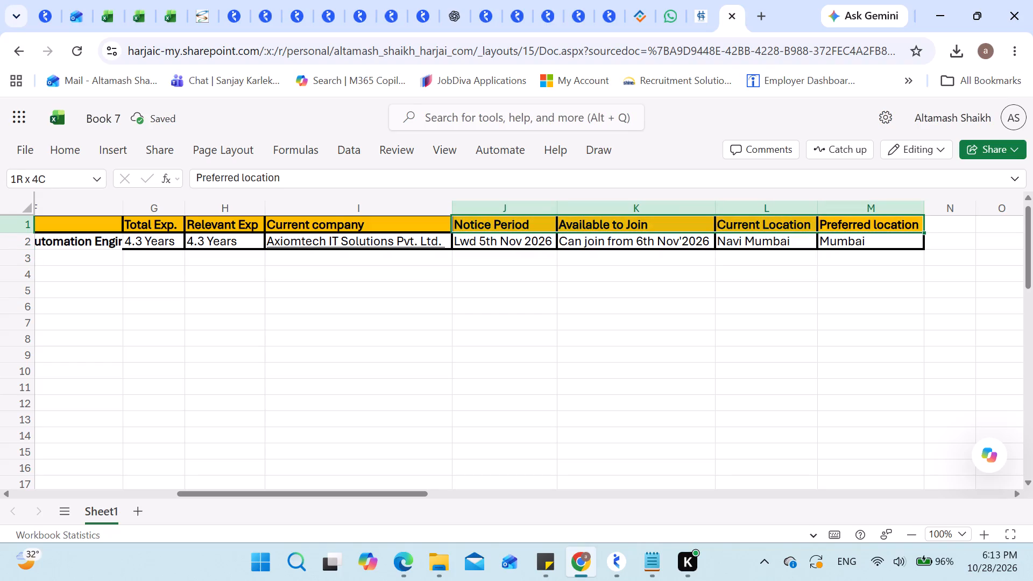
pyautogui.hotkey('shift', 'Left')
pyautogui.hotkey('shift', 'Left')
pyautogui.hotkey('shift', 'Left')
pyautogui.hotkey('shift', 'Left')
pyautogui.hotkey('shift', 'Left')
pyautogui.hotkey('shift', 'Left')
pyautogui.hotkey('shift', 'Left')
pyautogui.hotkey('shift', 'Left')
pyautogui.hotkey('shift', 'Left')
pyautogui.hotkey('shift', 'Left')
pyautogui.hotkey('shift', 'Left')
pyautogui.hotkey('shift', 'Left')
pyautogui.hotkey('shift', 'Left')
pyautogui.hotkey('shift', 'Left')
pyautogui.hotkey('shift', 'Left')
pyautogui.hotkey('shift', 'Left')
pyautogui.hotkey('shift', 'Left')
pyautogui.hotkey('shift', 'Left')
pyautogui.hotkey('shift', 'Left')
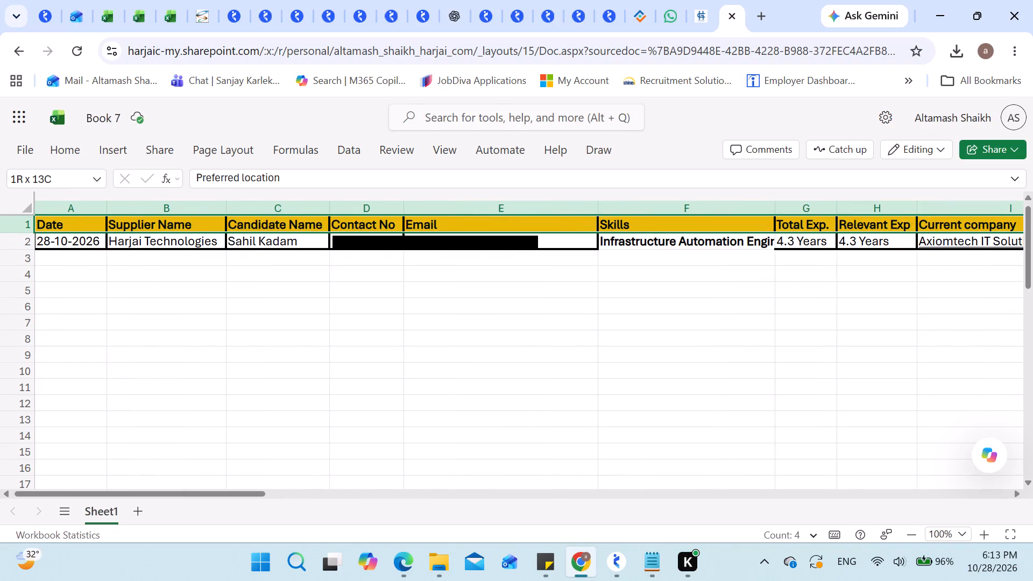
# Copy the formatting of the candidate's Supplier Name cell, B2, onto B3 with Format Painter.
pyautogui.click(193, 245)
pyautogui.click(71, 150)
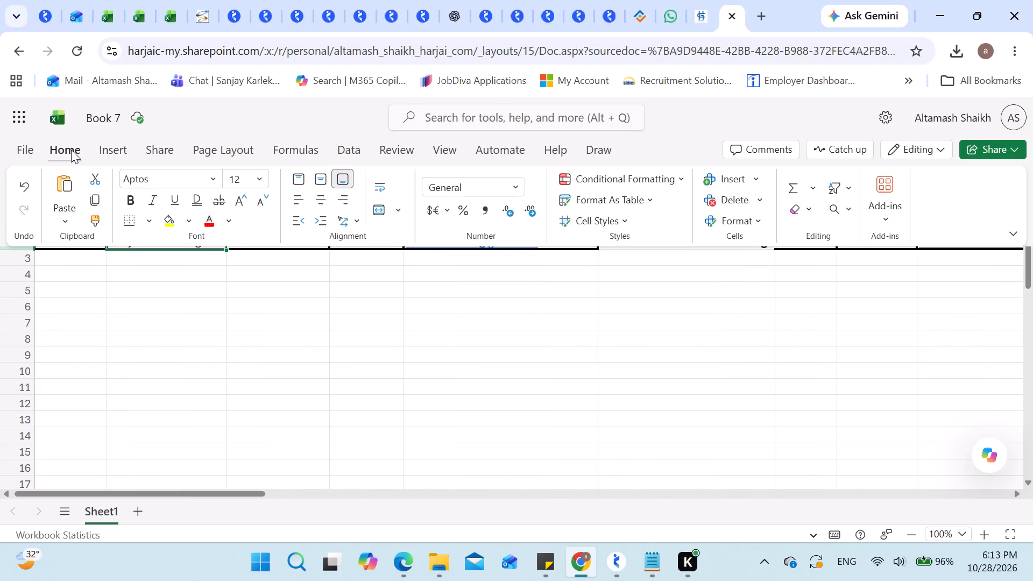
pyautogui.click(95, 218)
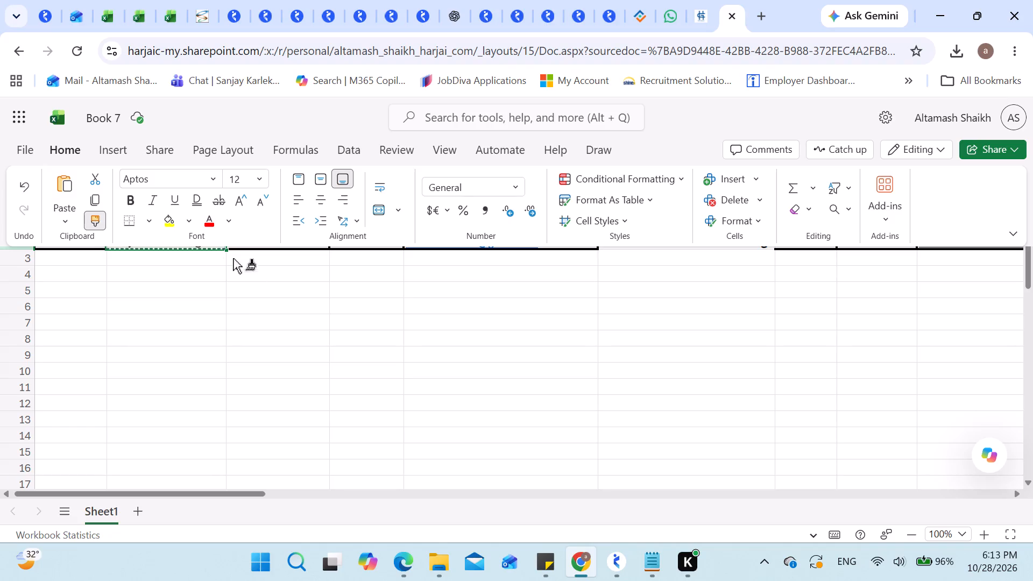
pyautogui.scroll(2, 189, 280)
pyautogui.click(191, 258)
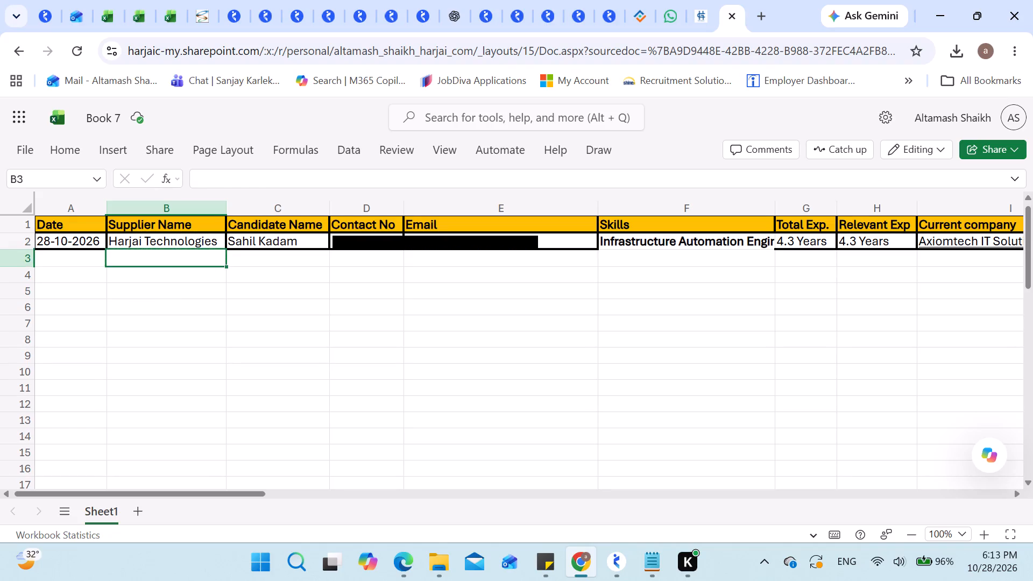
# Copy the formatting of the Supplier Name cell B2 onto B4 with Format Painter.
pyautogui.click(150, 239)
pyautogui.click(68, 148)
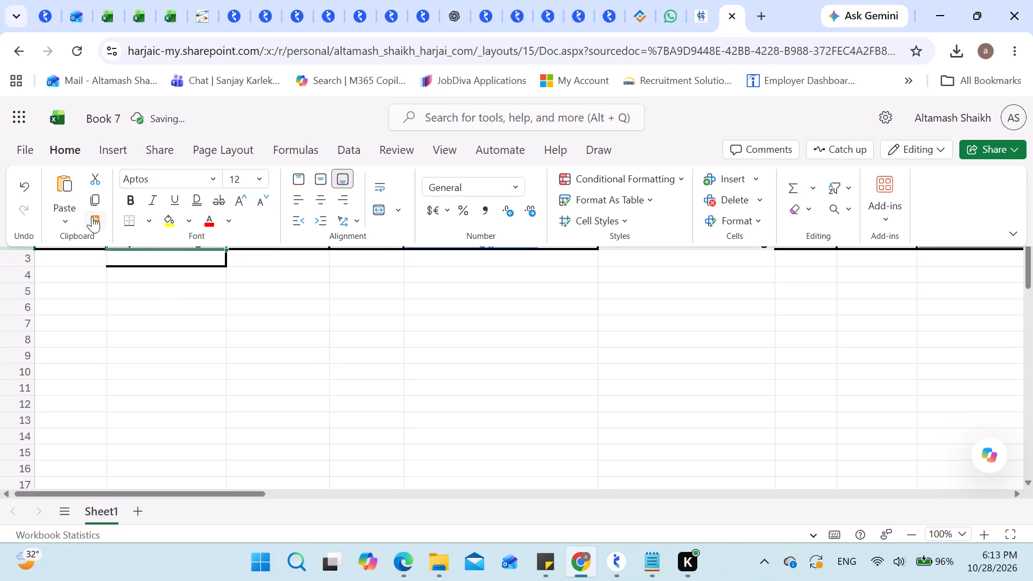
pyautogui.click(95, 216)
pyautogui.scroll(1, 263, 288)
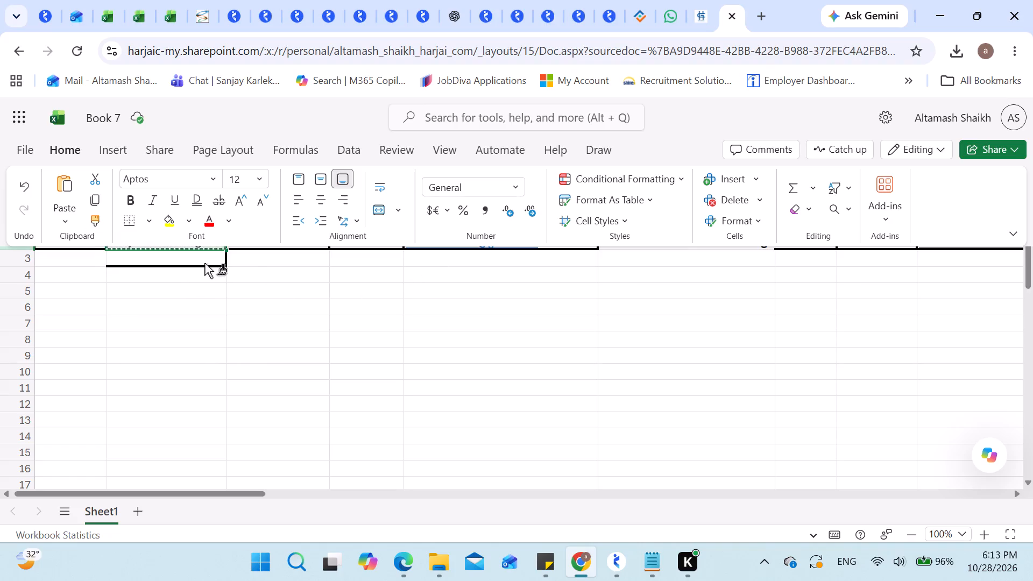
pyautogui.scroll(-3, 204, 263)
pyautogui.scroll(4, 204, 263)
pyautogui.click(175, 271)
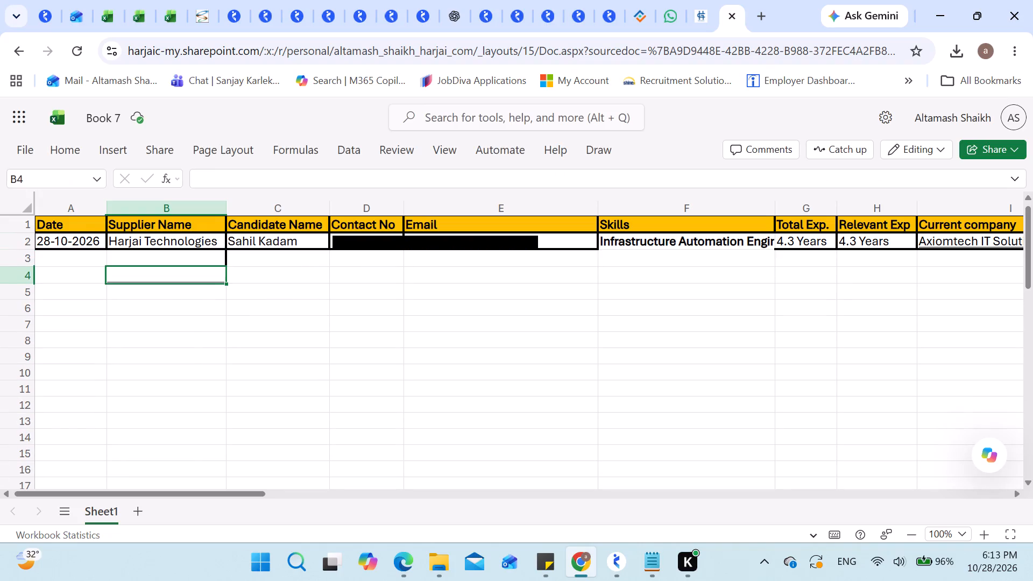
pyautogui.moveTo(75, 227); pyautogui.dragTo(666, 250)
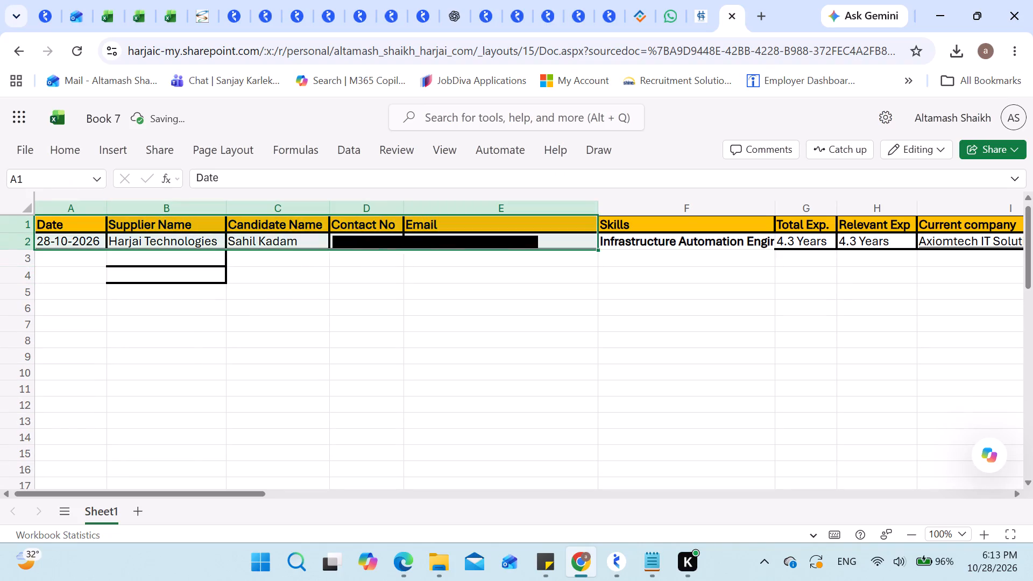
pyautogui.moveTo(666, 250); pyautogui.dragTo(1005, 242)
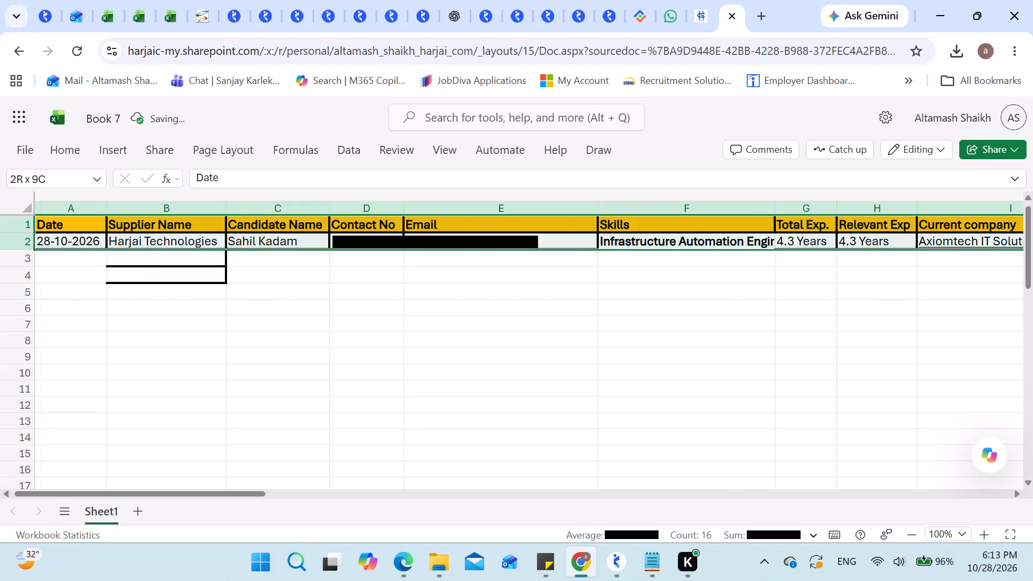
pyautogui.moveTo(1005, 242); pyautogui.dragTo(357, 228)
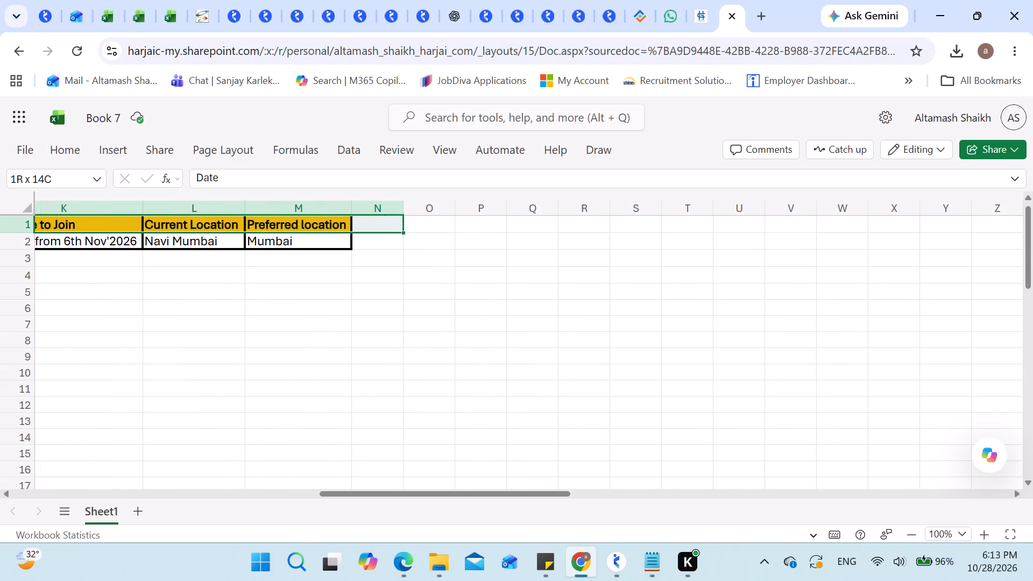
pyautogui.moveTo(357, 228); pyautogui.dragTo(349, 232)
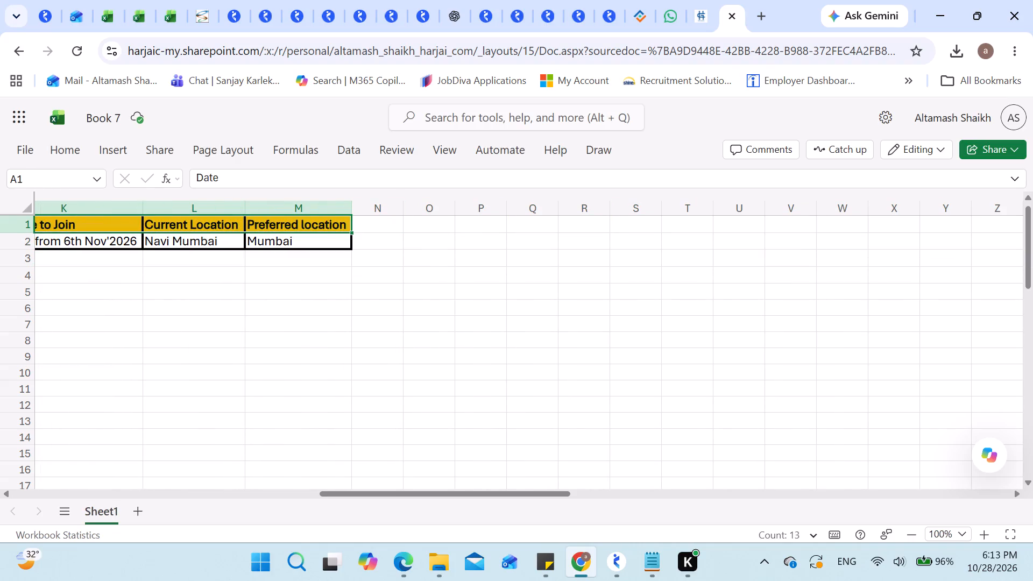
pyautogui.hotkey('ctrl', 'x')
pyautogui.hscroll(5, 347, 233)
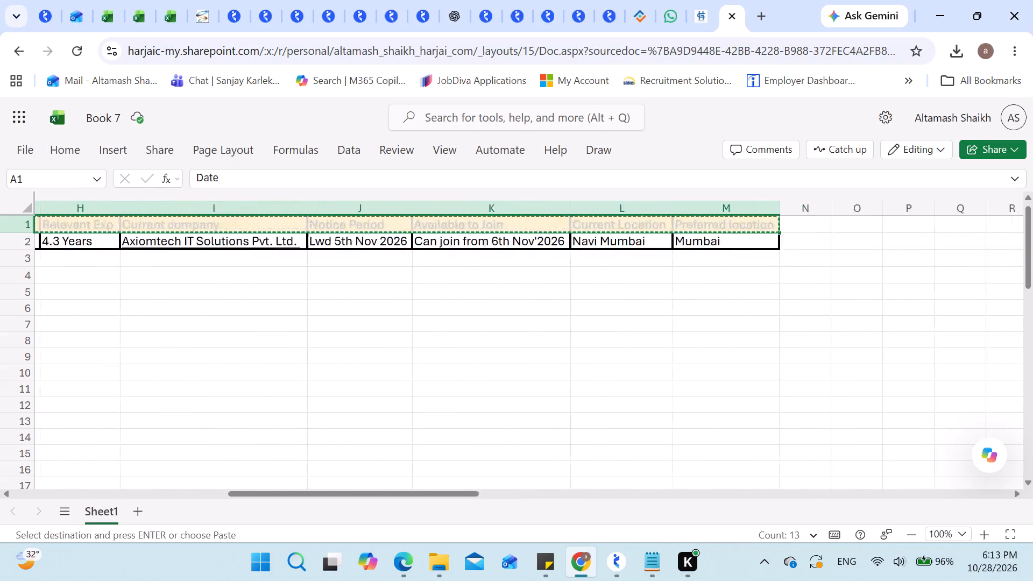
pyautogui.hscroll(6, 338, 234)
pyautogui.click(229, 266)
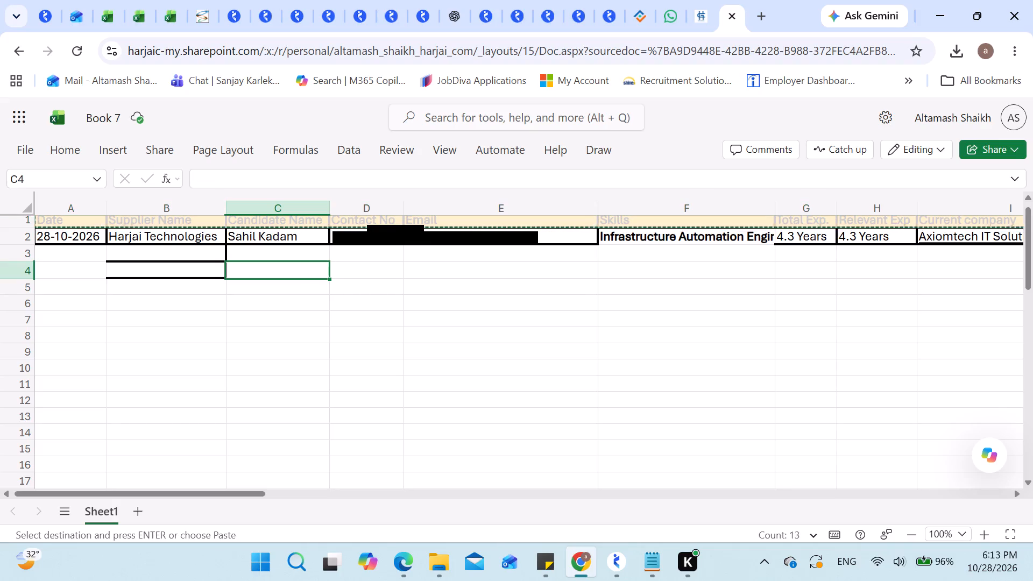
# Move the header and candidate rows, A1:M2, down so the table starts at A4.
pyautogui.moveTo(79, 225); pyautogui.dragTo(893, 287)
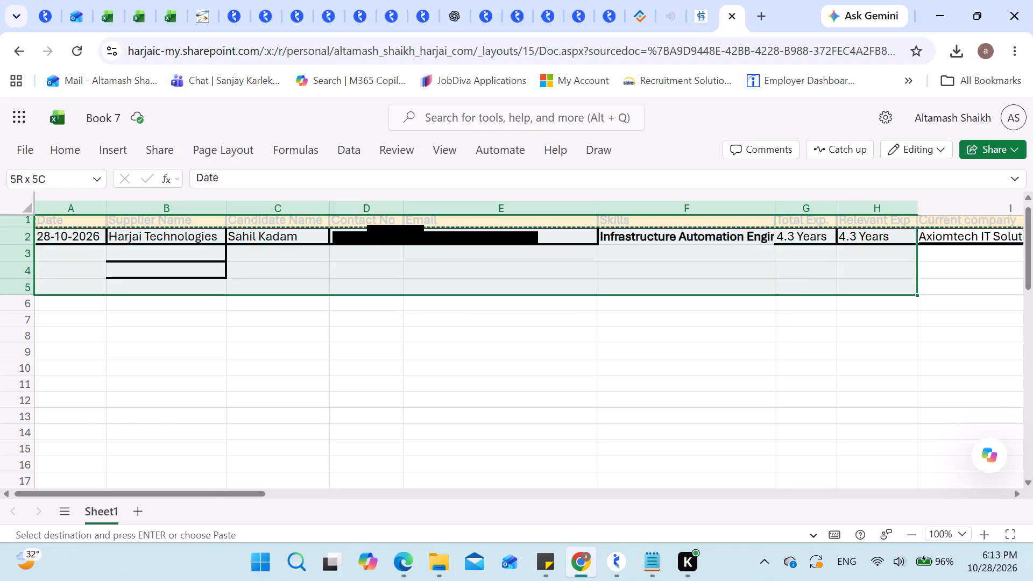
pyautogui.moveTo(893, 287); pyautogui.dragTo(748, 239)
pyautogui.hotkey('ctrl', 'x')
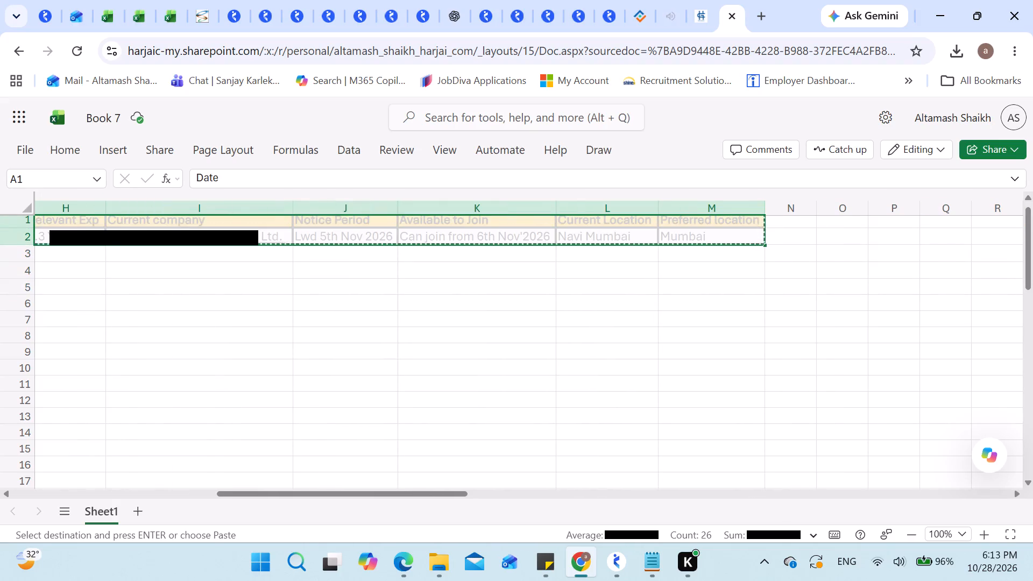
pyautogui.hscroll(9, 288, 277)
pyautogui.click(93, 274)
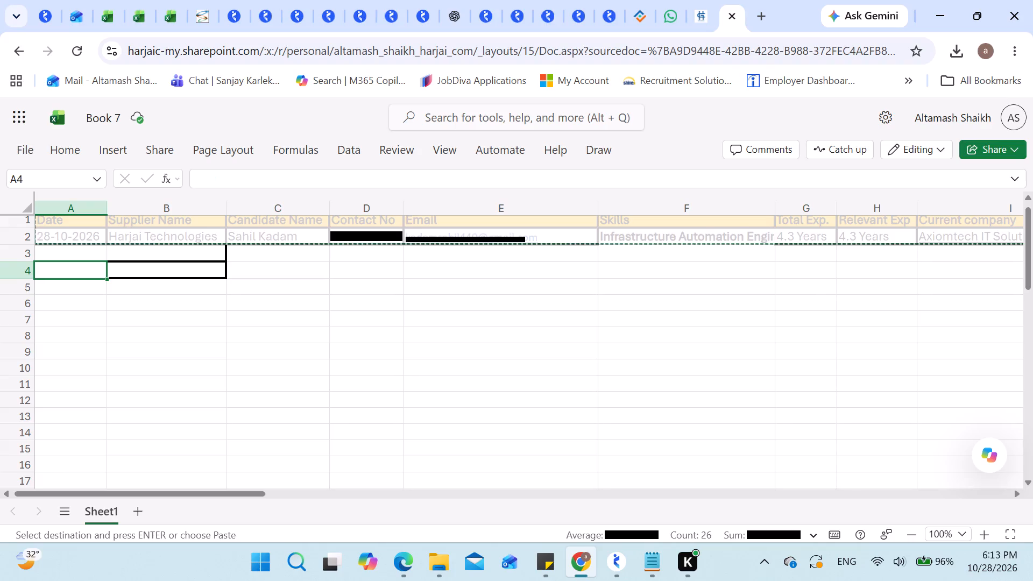
pyautogui.hotkey('ctrl', 'v')
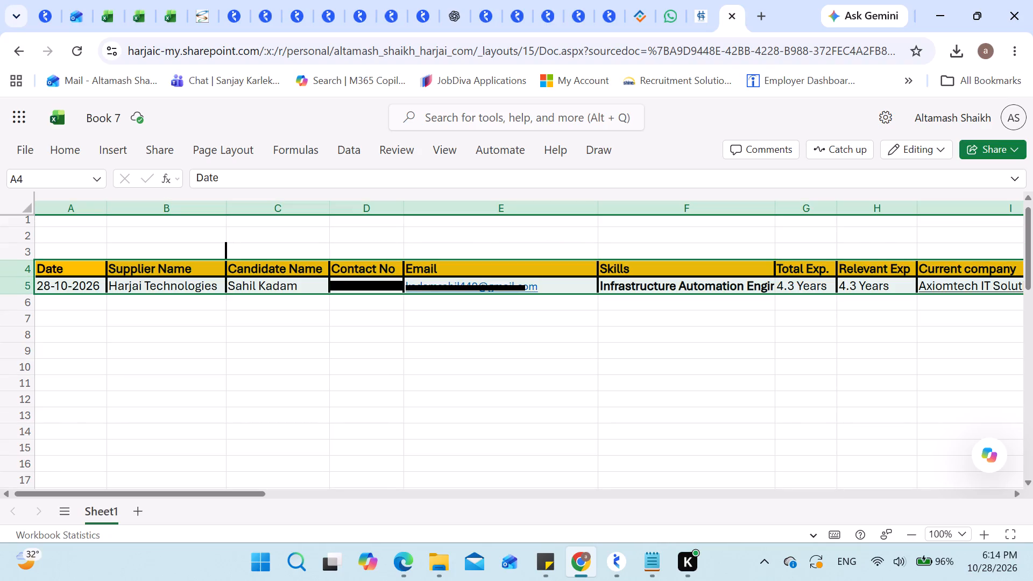
pyautogui.click(218, 308)
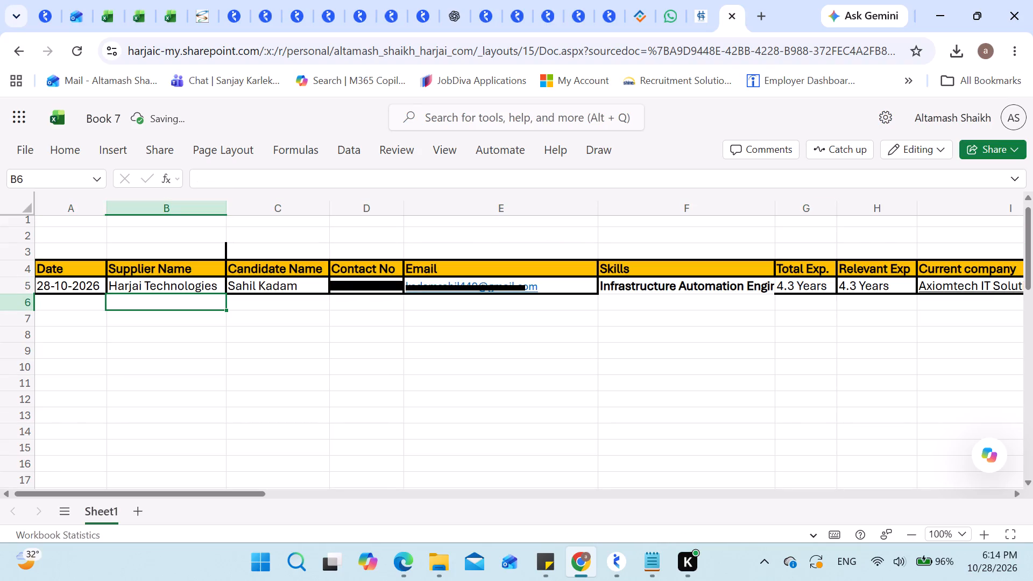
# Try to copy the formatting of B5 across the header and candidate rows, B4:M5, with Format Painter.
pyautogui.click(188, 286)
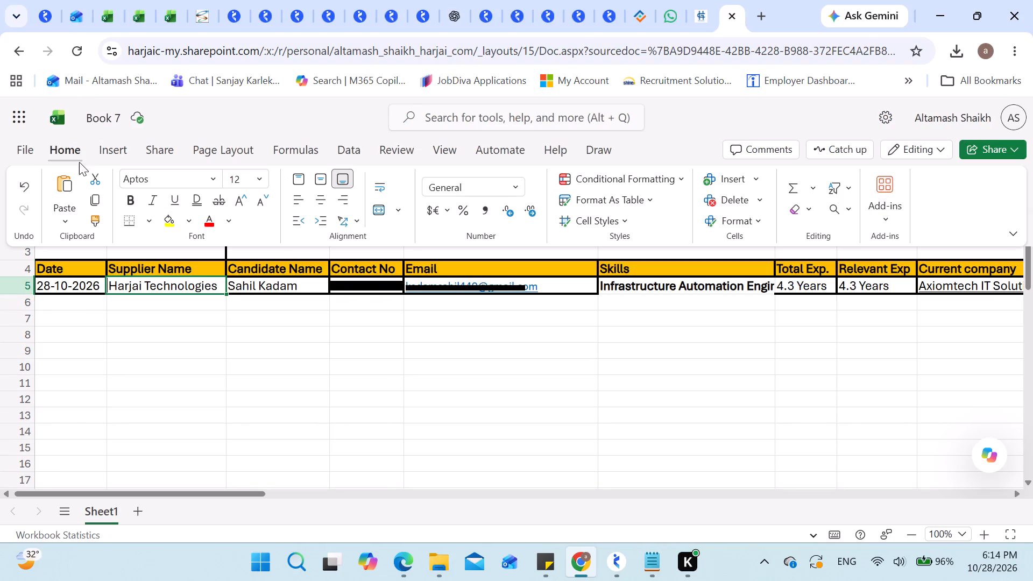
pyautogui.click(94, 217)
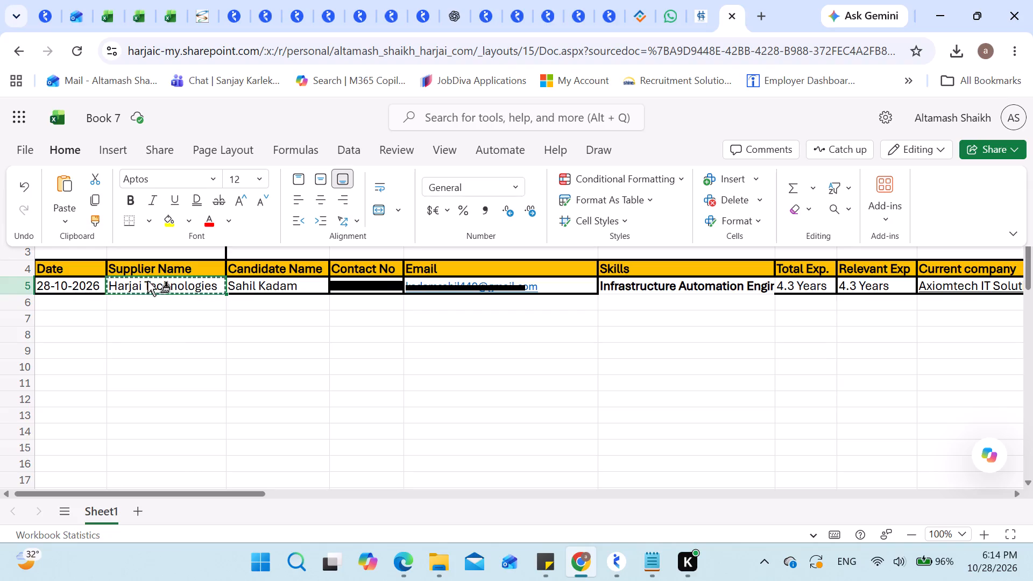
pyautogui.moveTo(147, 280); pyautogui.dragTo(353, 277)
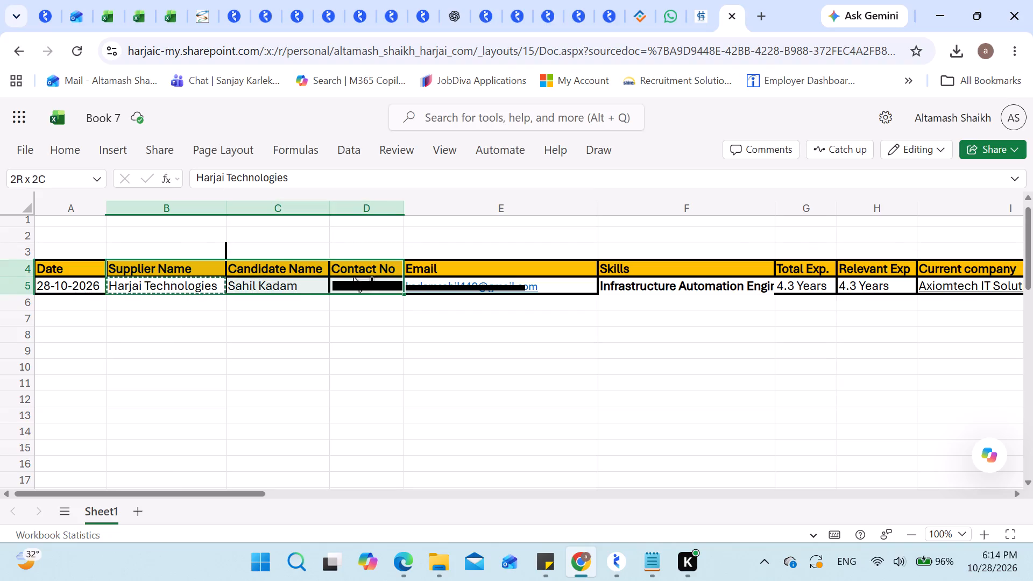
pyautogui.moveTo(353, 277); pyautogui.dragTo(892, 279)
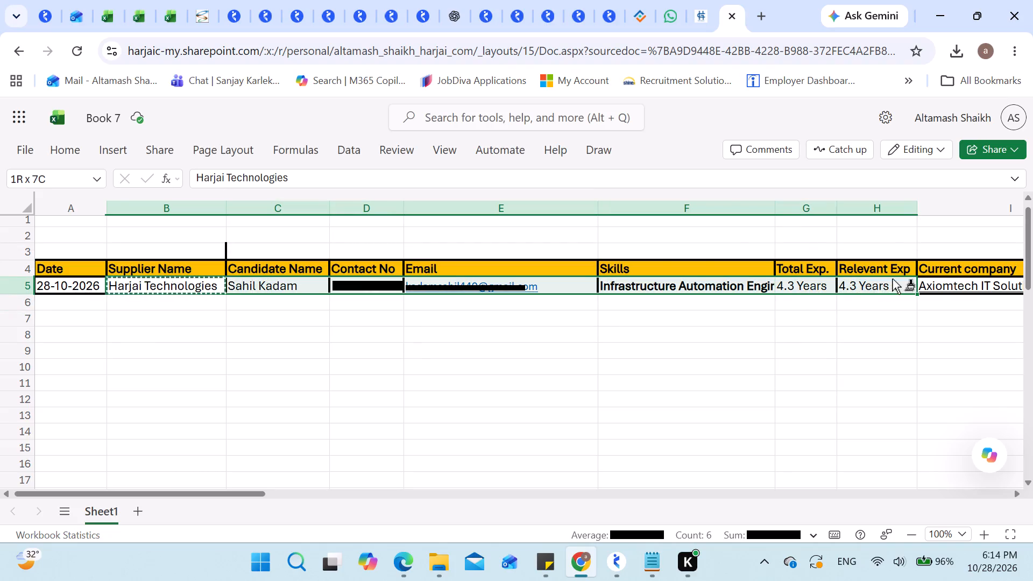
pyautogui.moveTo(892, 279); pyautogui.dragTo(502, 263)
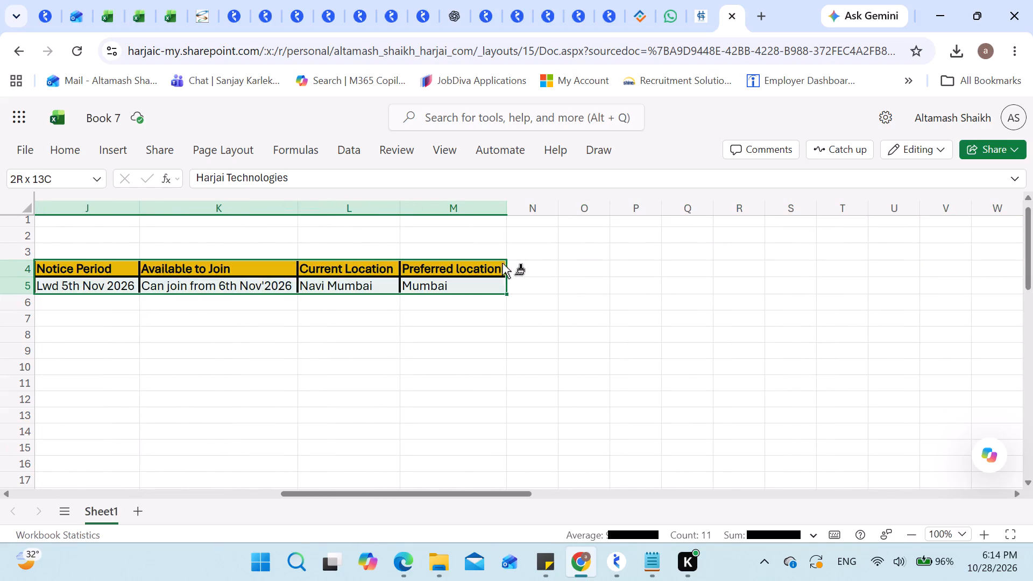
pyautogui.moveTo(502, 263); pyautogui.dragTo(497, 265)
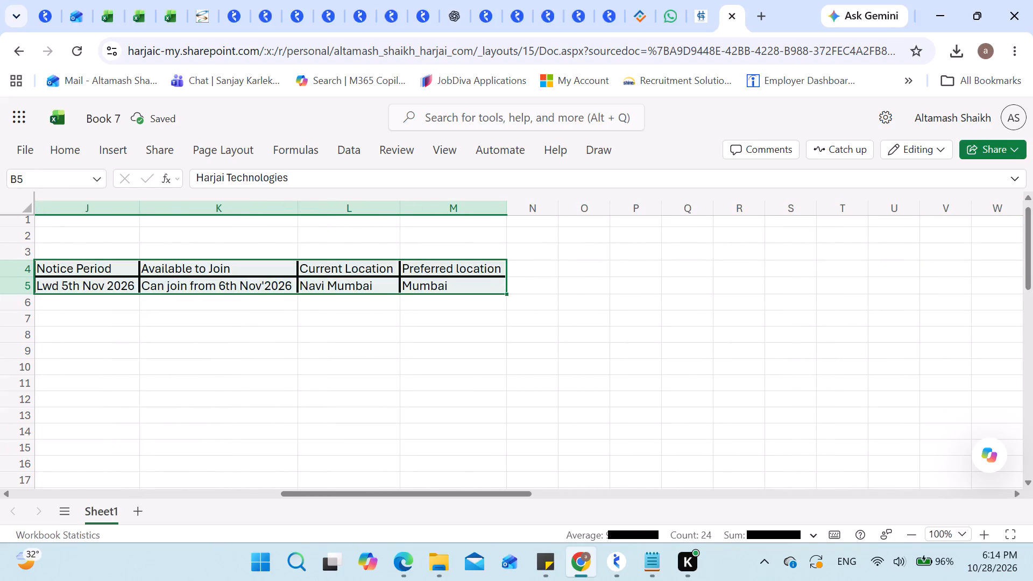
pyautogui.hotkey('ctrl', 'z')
# Copy the formatting of the Supplier Name cell B5 across the rest of the candidate row through M5 with Format Painter.
pyautogui.hscroll(8, 430, 306)
pyautogui.click(271, 329)
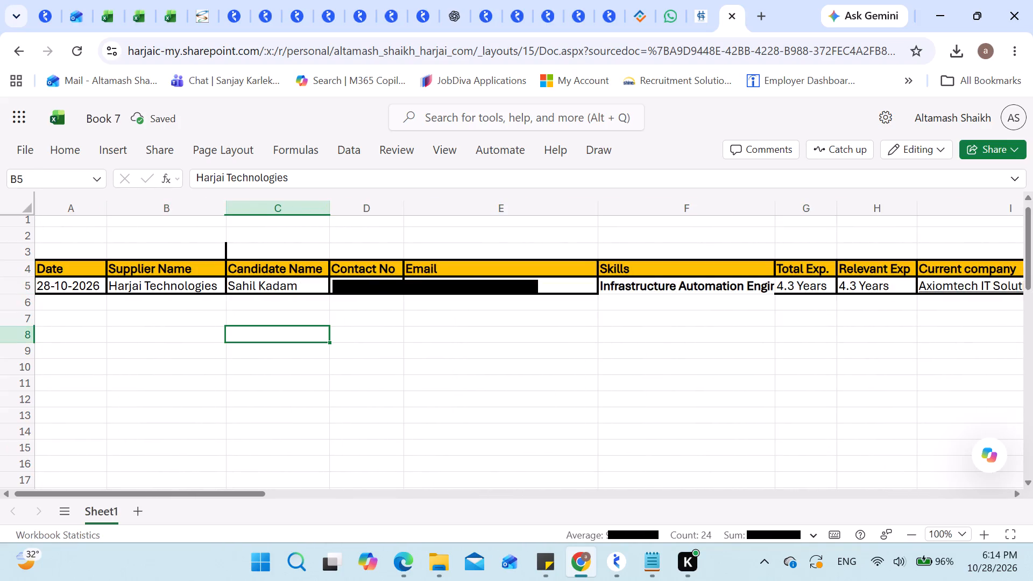
pyautogui.click(184, 287)
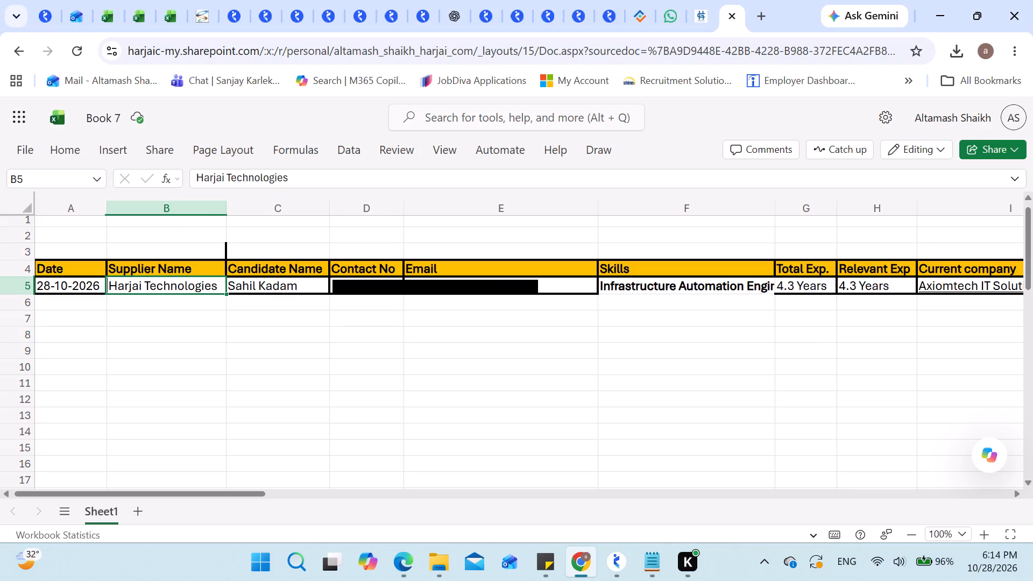
pyautogui.click(95, 222)
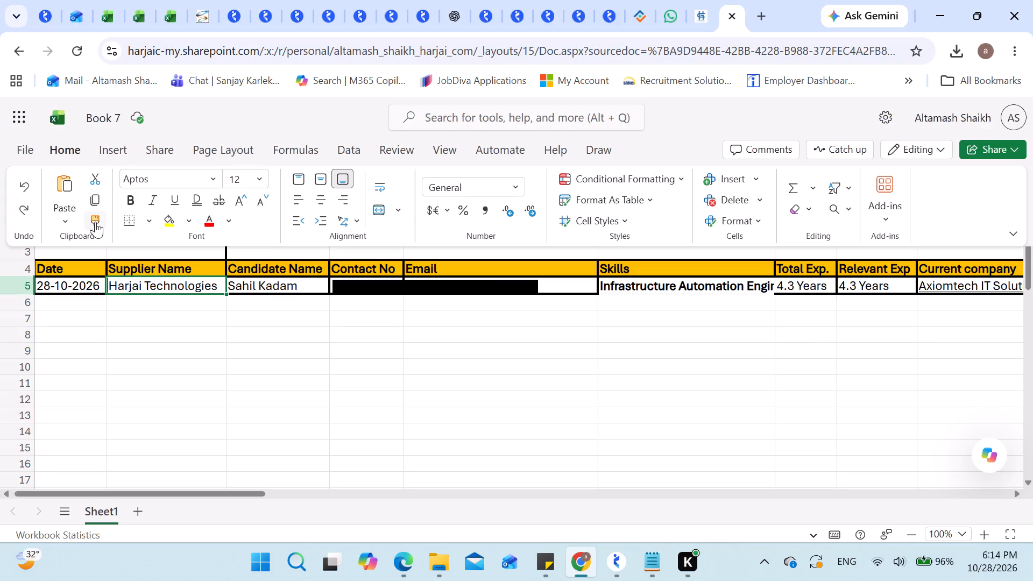
pyautogui.moveTo(145, 283); pyautogui.dragTo(169, 284)
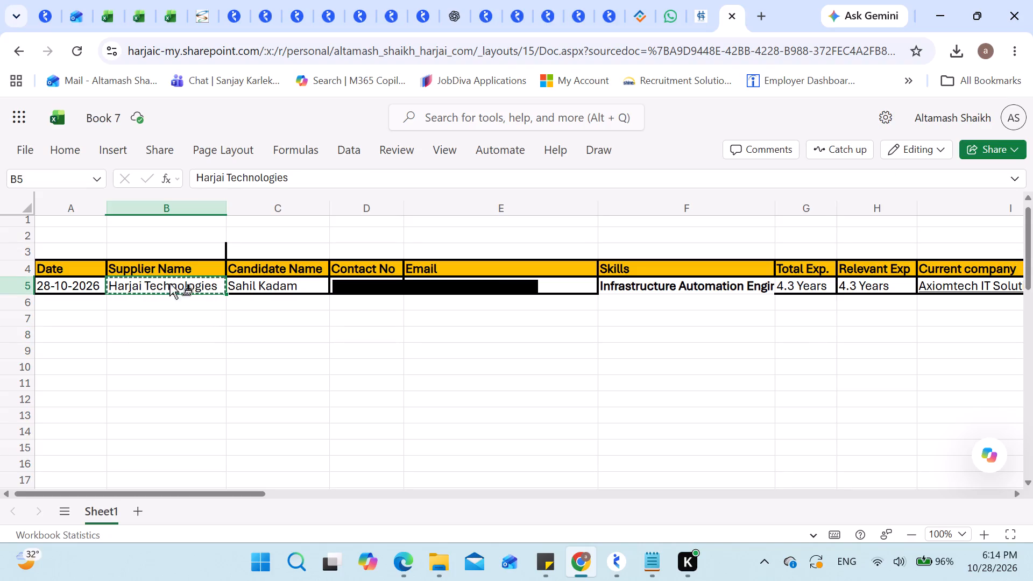
pyautogui.moveTo(169, 284); pyautogui.dragTo(878, 289)
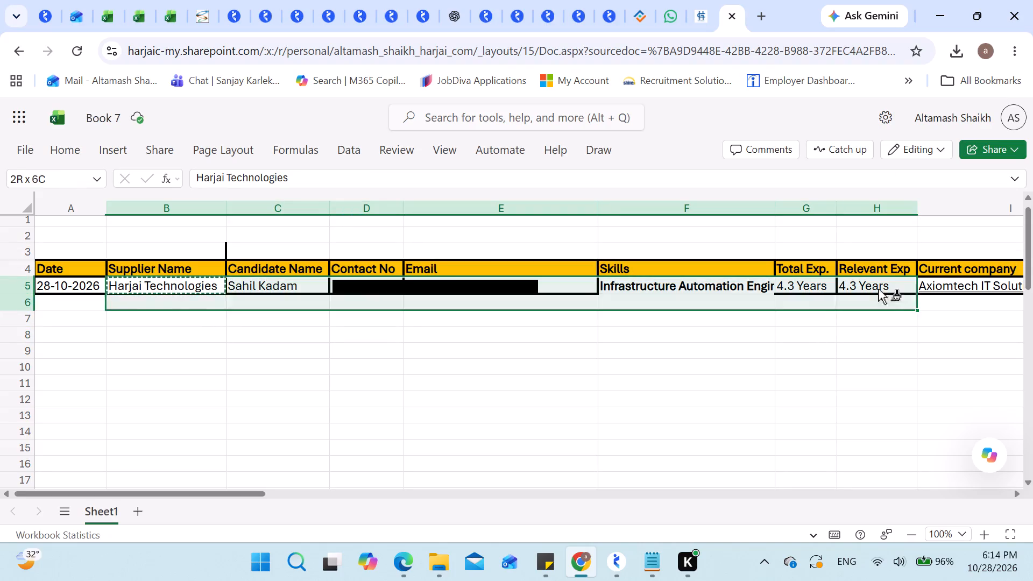
pyautogui.moveTo(878, 289); pyautogui.dragTo(700, 278)
pyautogui.click(612, 305)
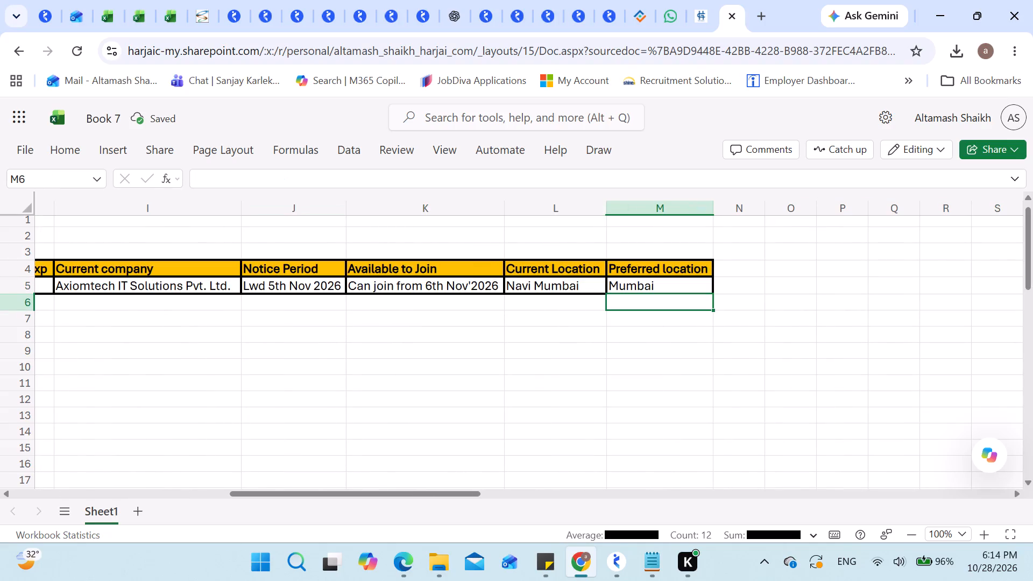
pyautogui.click(571, 307)
# Apply All Borders to the header and candidate rows, A4:M5.
pyautogui.moveTo(653, 264); pyautogui.dragTo(478, 284)
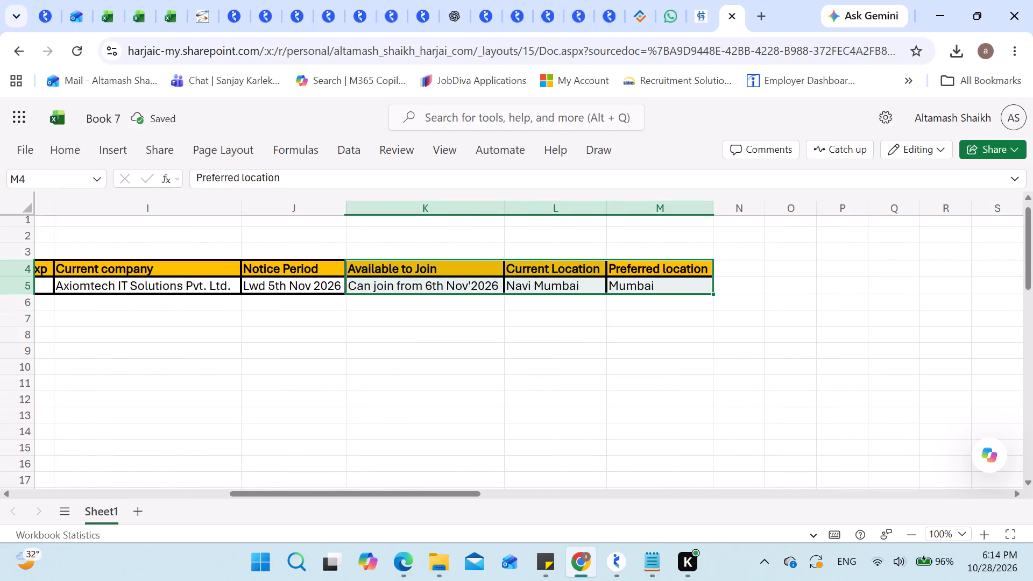
pyautogui.moveTo(478, 284); pyautogui.dragTo(0, 288)
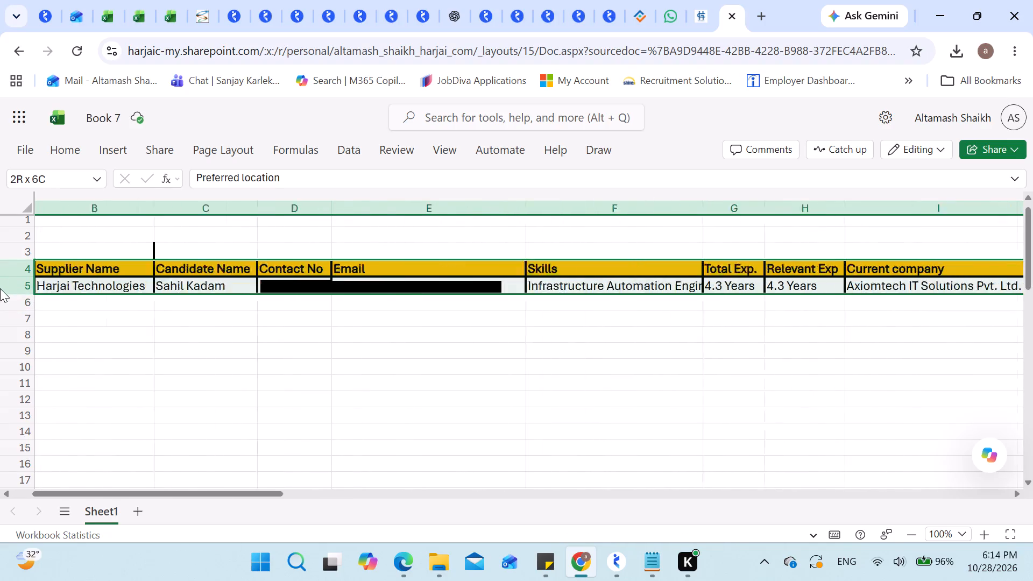
pyautogui.moveTo(0, 288); pyautogui.dragTo(0, 290)
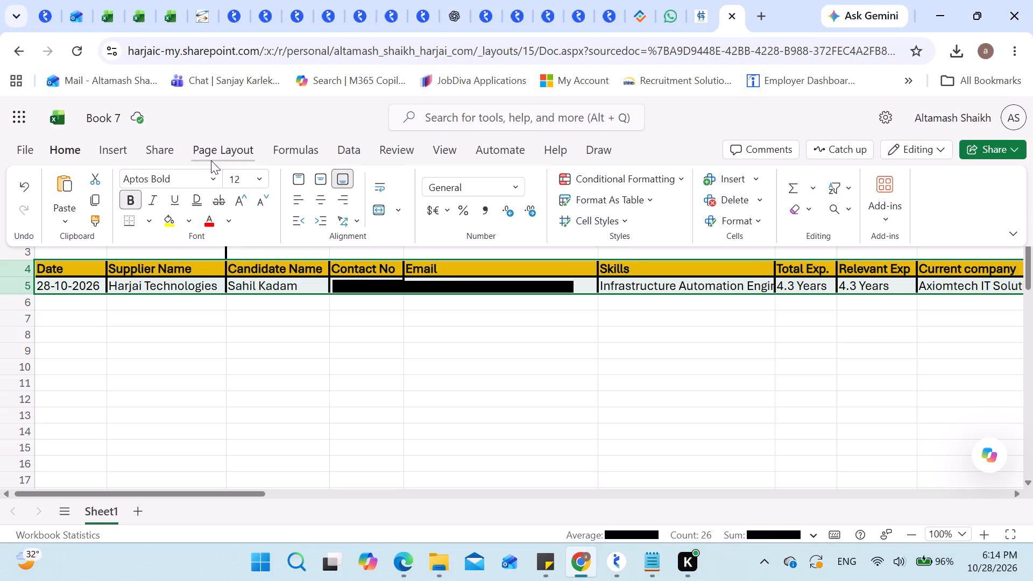
pyautogui.click(153, 225)
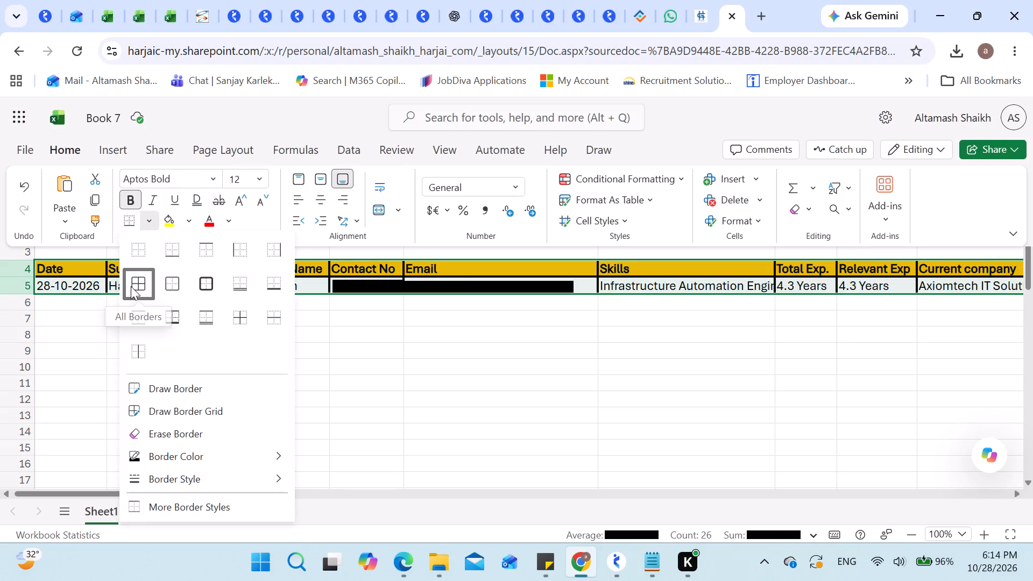
# Apply All Borders to the selected header and candidate rows, A4:M5.
pyautogui.click(131, 286)
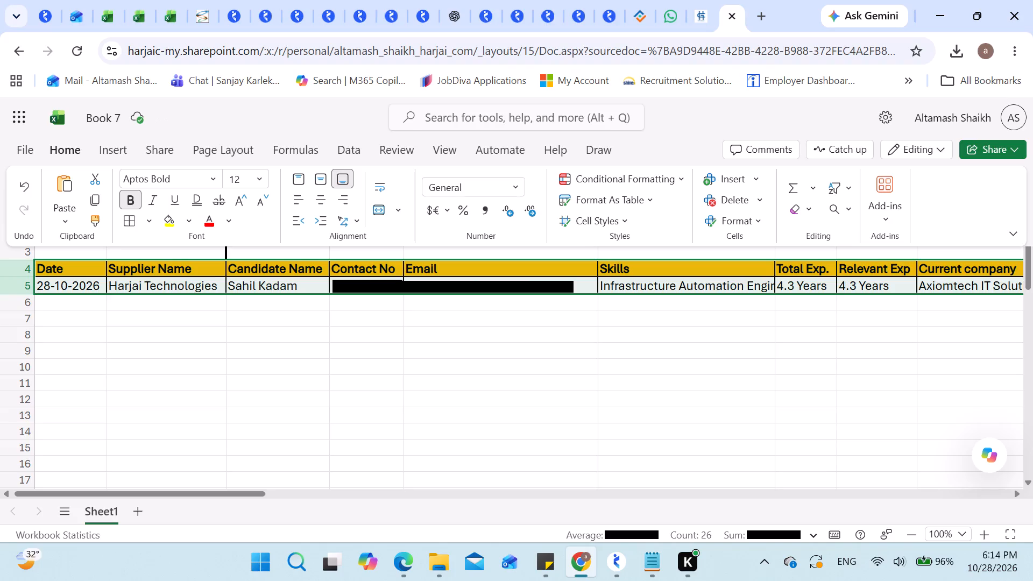
# Copy the formatted header and candidate rows, A4:M5, and check the copied range through the Preferred location column.
pyautogui.hotkey('ctrl', 'c')
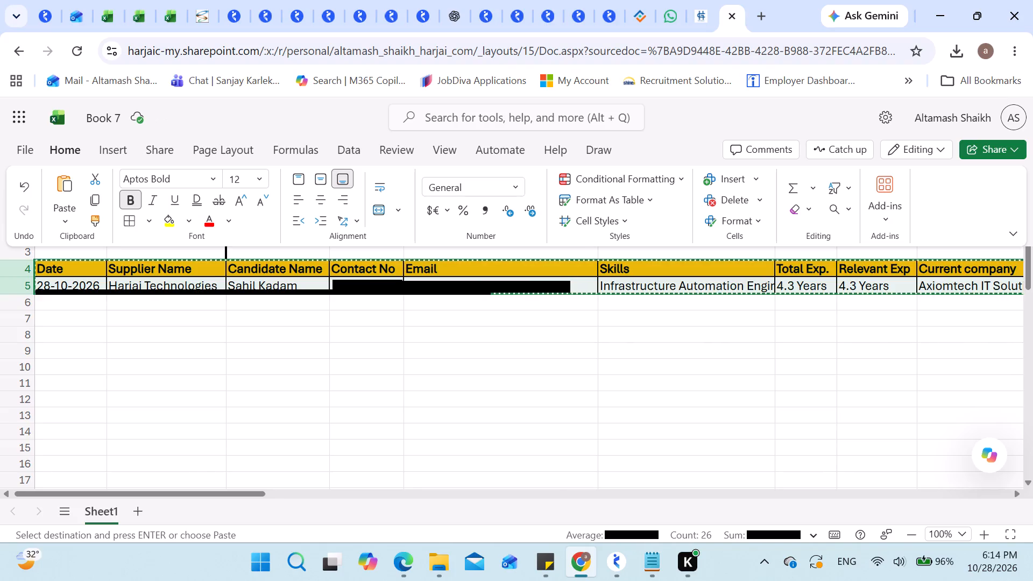
pyautogui.hscroll(-8, 148, 295)
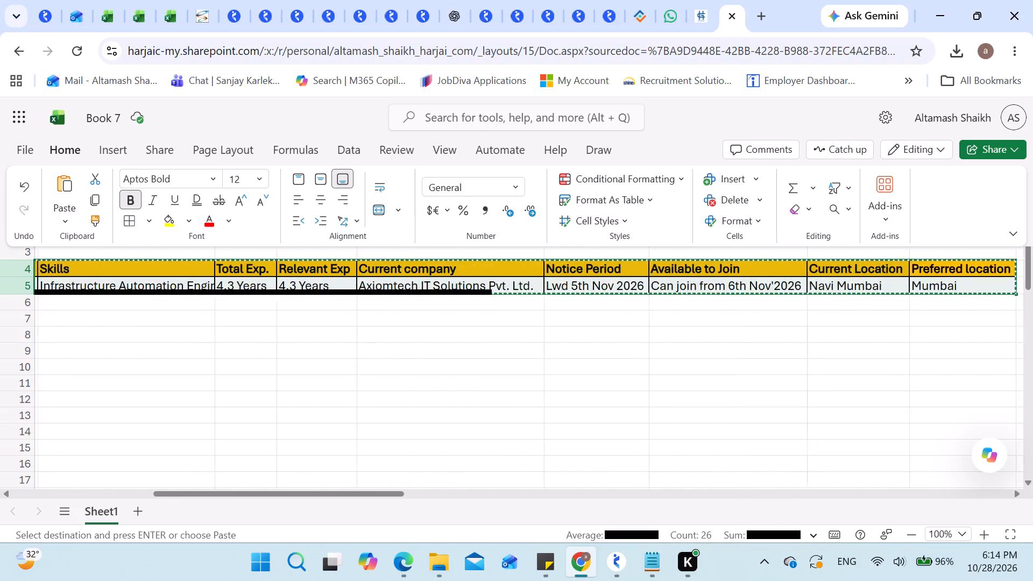
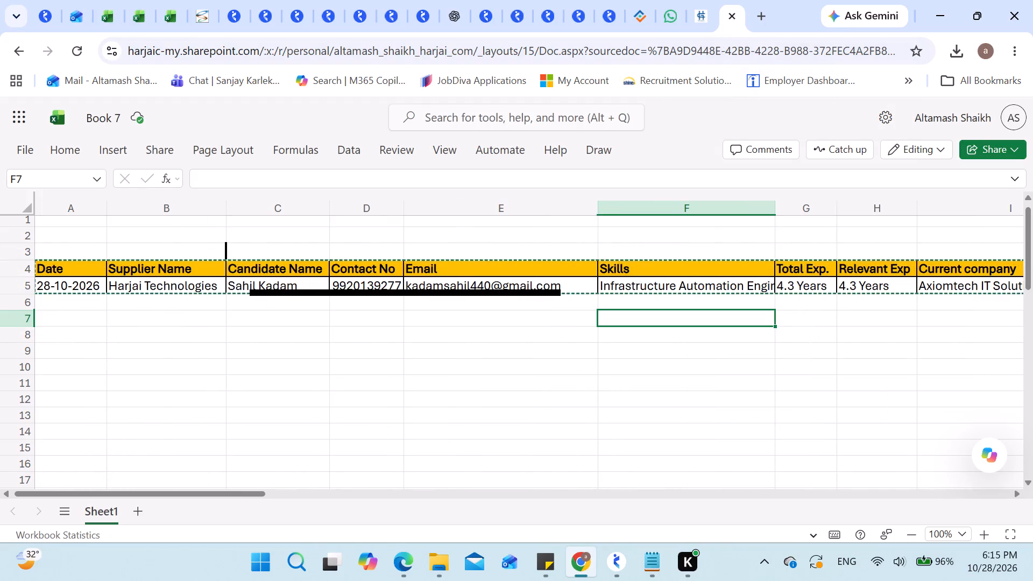
pyautogui.moveTo(80, 272); pyautogui.dragTo(1032, 310)
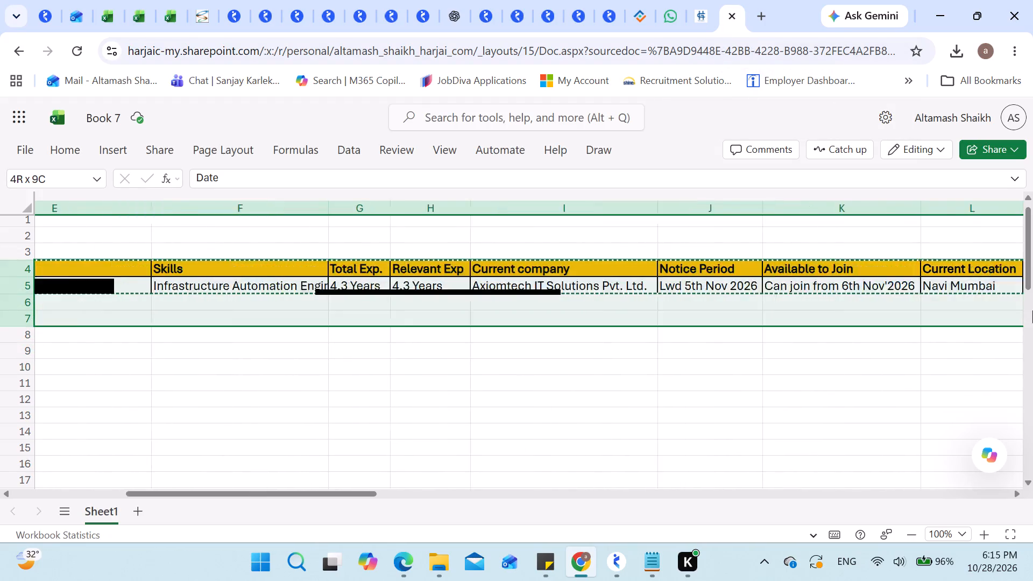
pyautogui.moveTo(1032, 310); pyautogui.dragTo(499, 289)
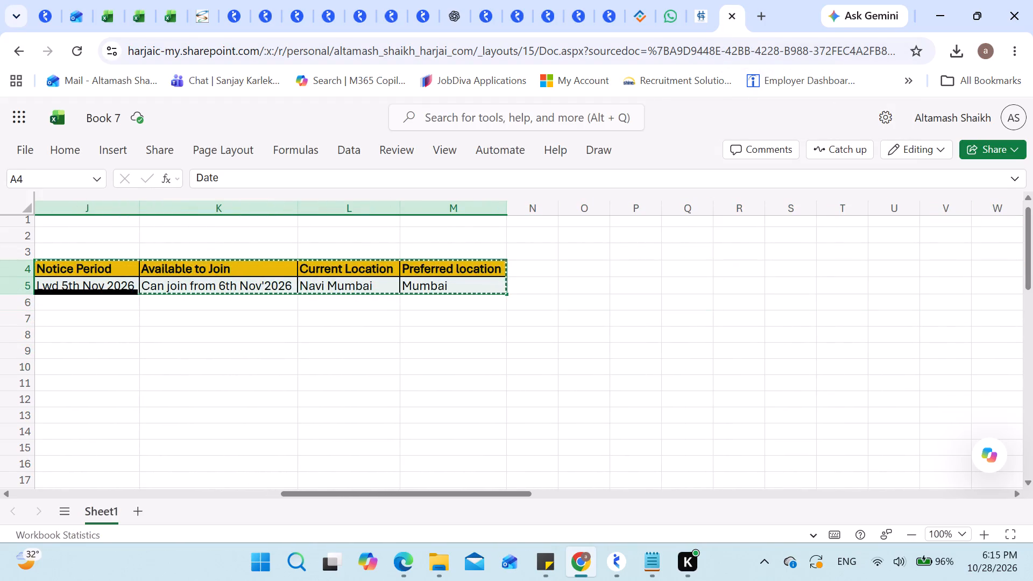
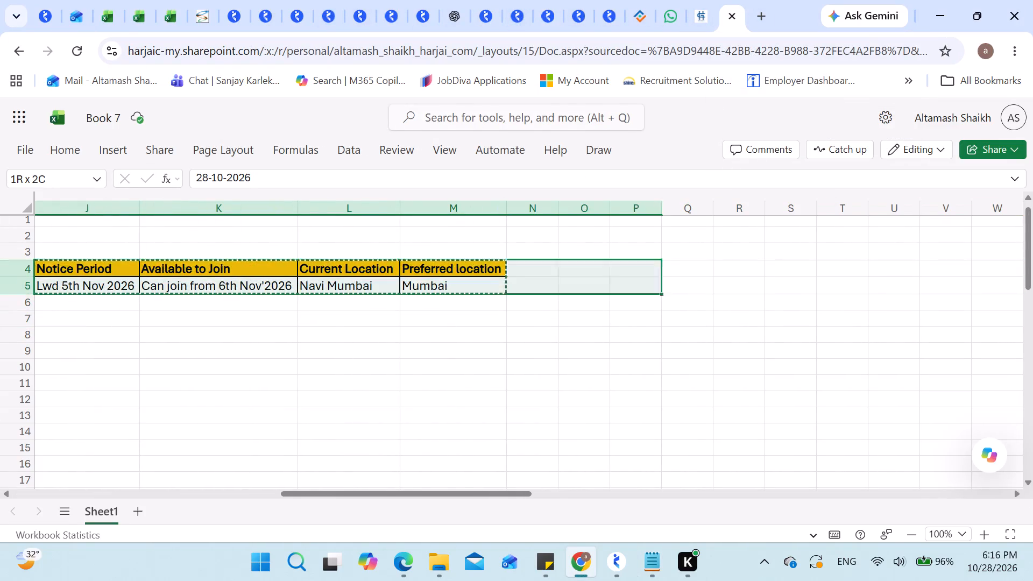
# Select the candidate's data row, A5:M5, for further formatting.
pyautogui.moveTo(540, 274); pyautogui.dragTo(441, 291)
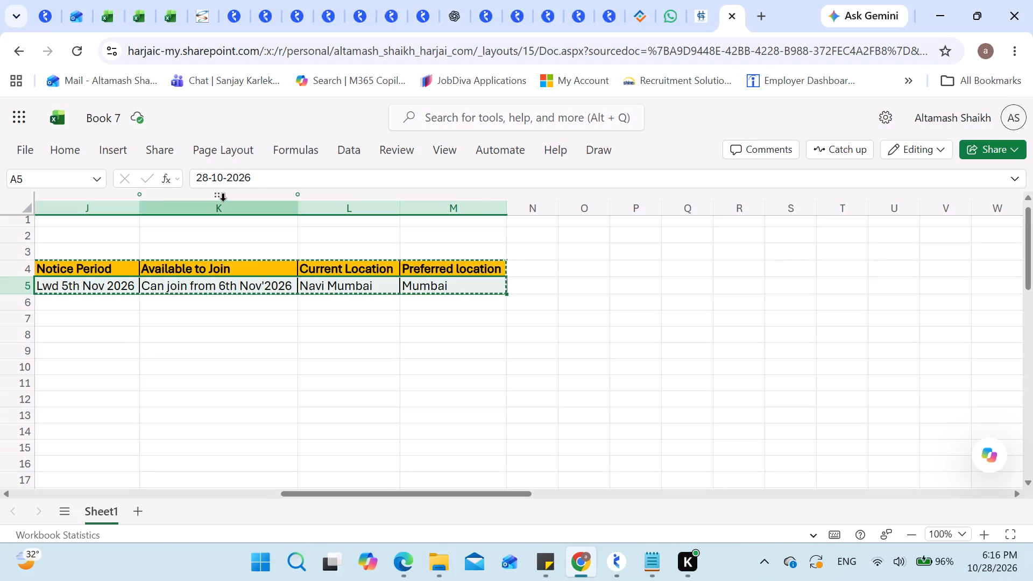
pyautogui.click(58, 151)
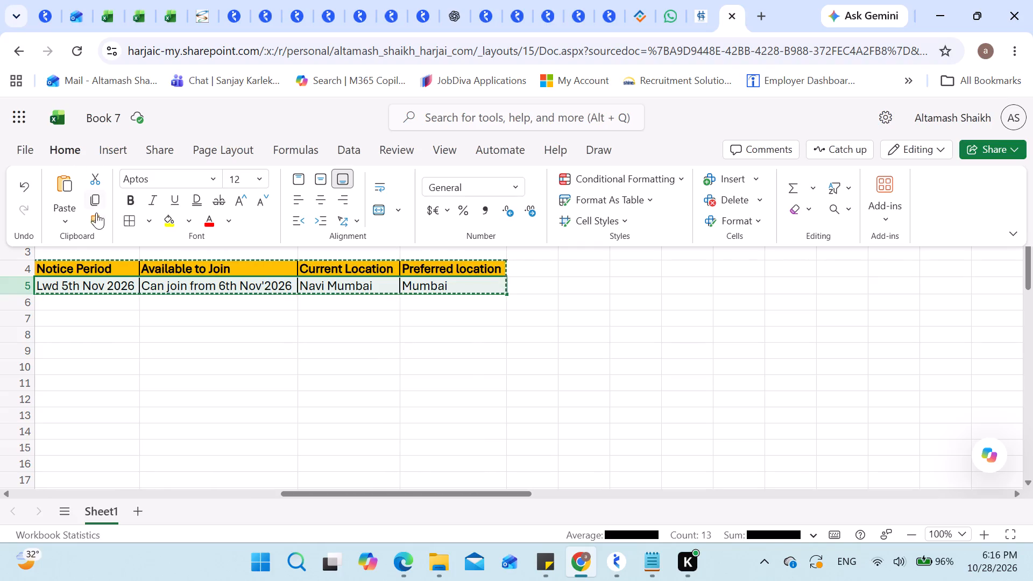
# Set the fill color of the candidate row, A5:M5, to white.
pyautogui.click(185, 223)
pyautogui.click(172, 265)
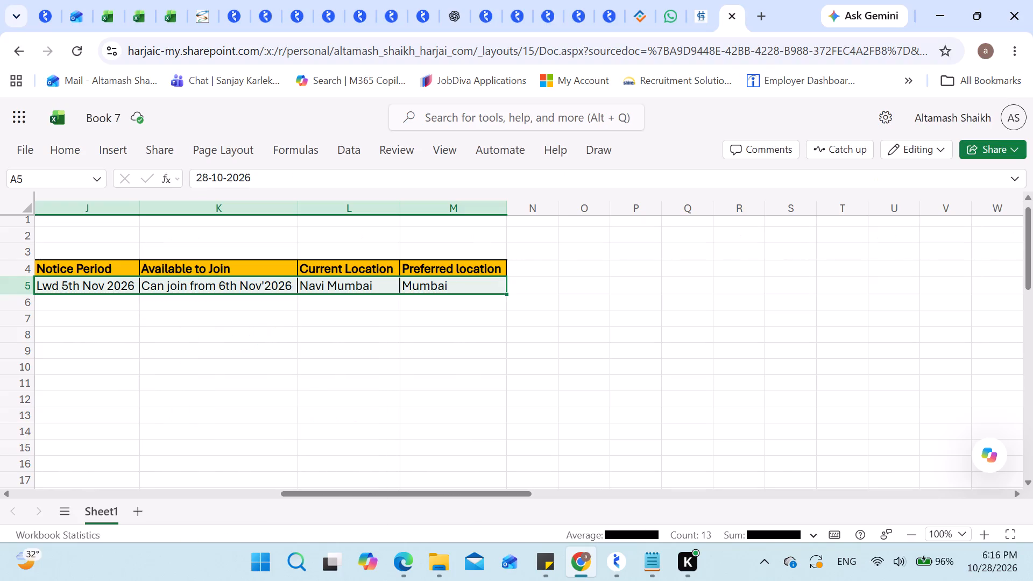
pyautogui.click(176, 303)
# Select the header row, A4:M4, and open its font color choices.
pyautogui.hscroll(8, 176, 303)
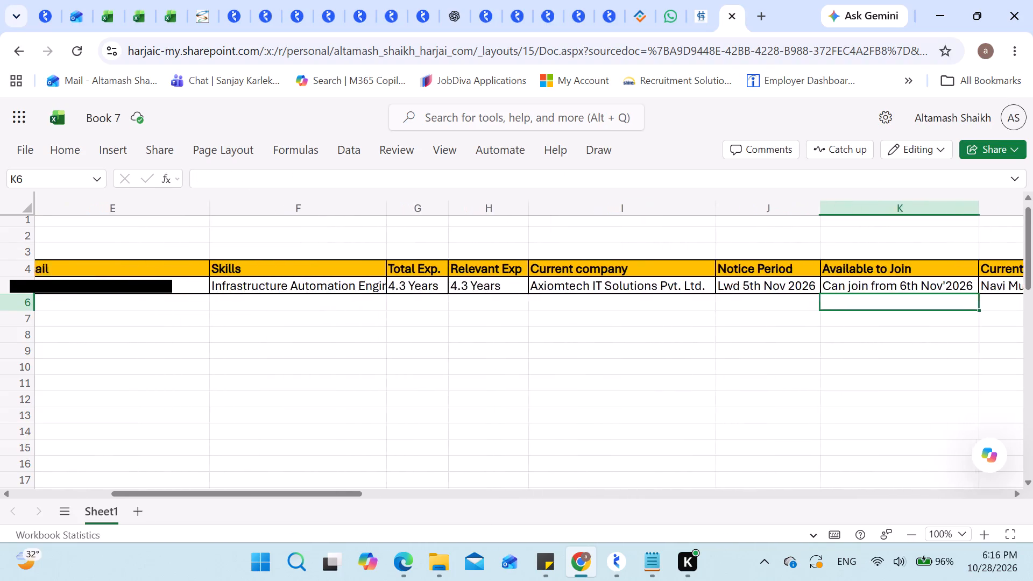
pyautogui.hscroll(6, 65, 285)
pyautogui.moveTo(60, 270); pyautogui.dragTo(1032, 355)
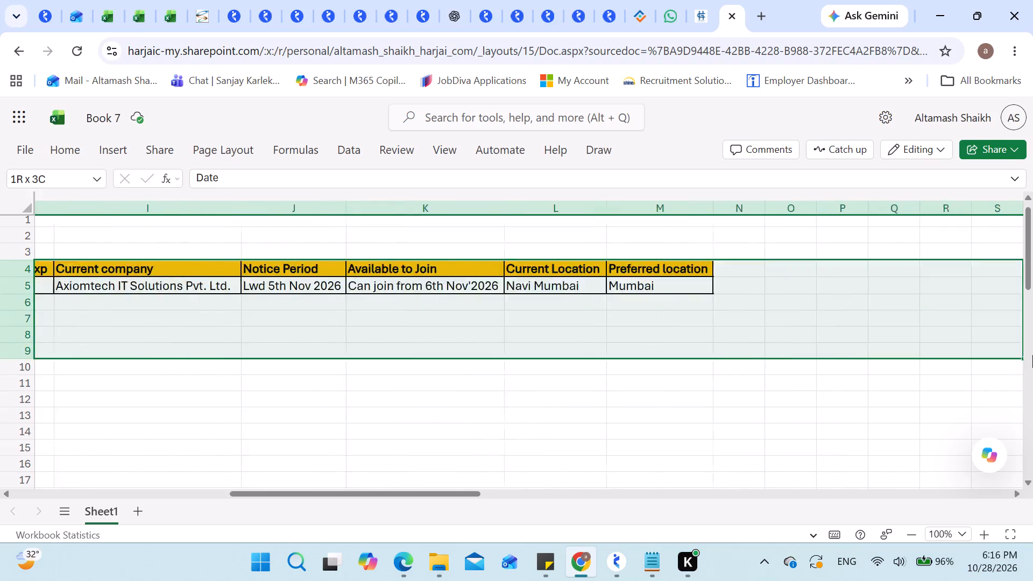
pyautogui.moveTo(1032, 355); pyautogui.dragTo(486, 266)
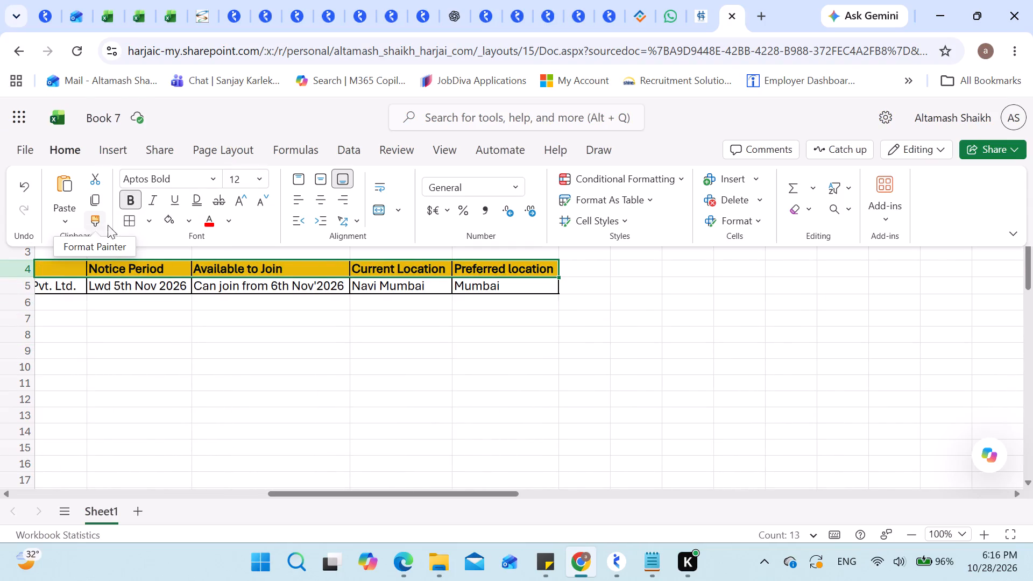
pyautogui.click(230, 225)
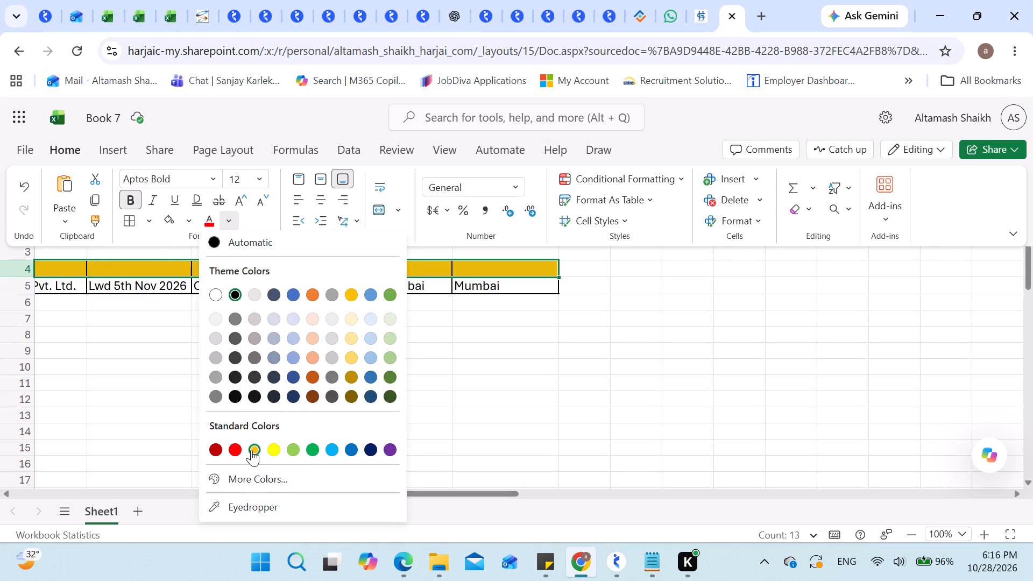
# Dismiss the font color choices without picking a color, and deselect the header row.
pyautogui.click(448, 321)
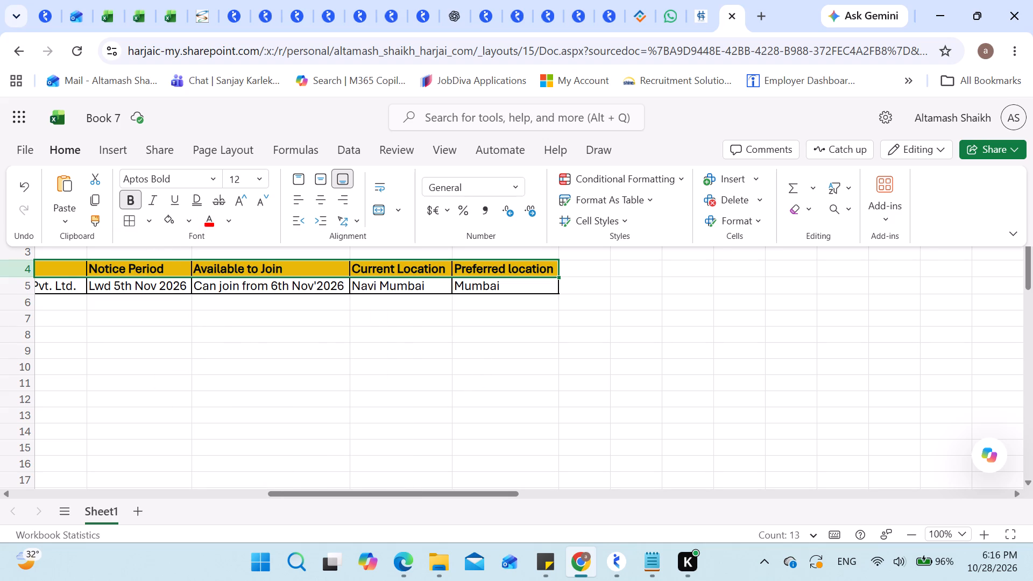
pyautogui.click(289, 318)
pyautogui.hscroll(8, 289, 318)
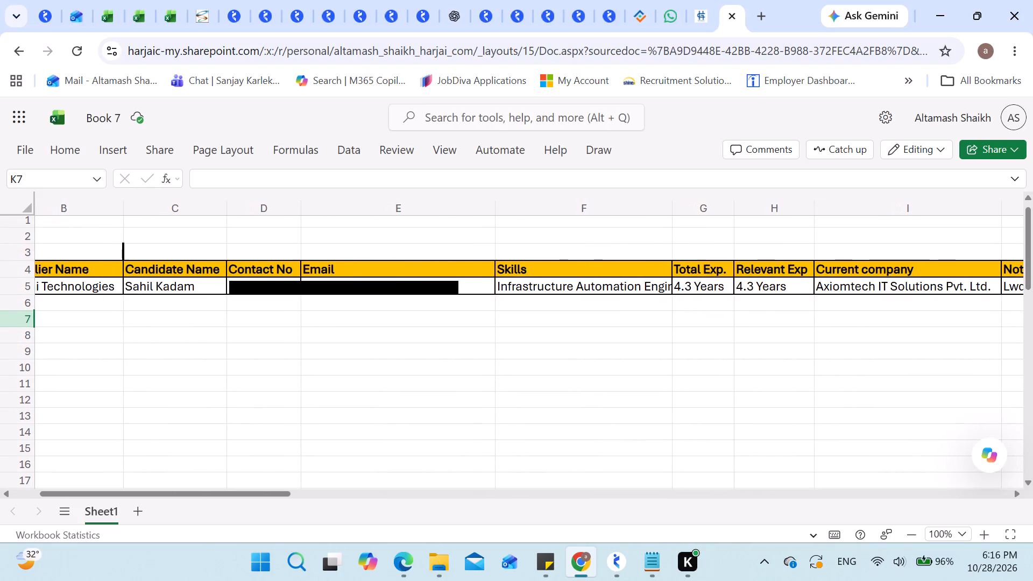
pyautogui.click(76, 266)
pyautogui.hscroll(5, 76, 266)
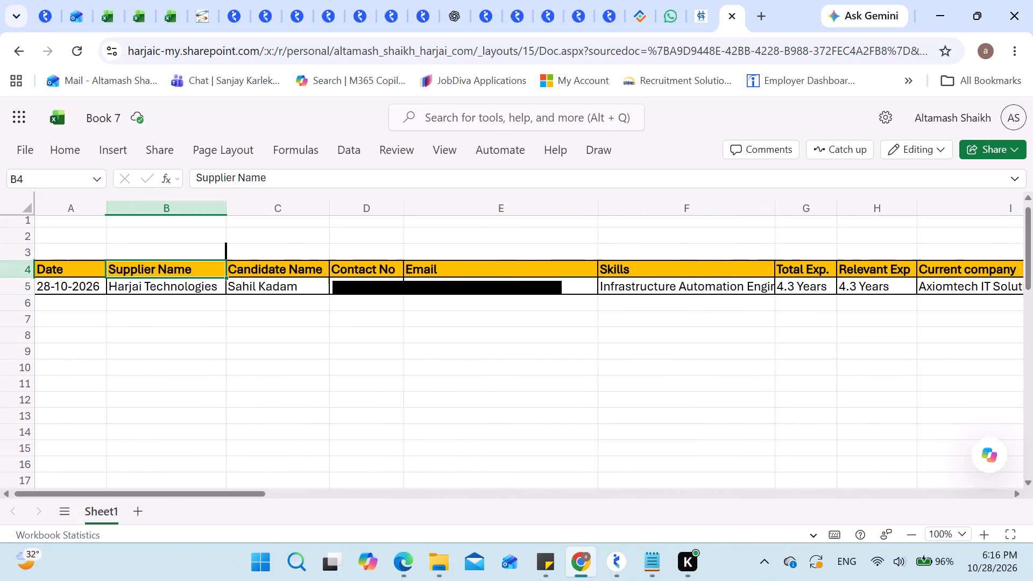
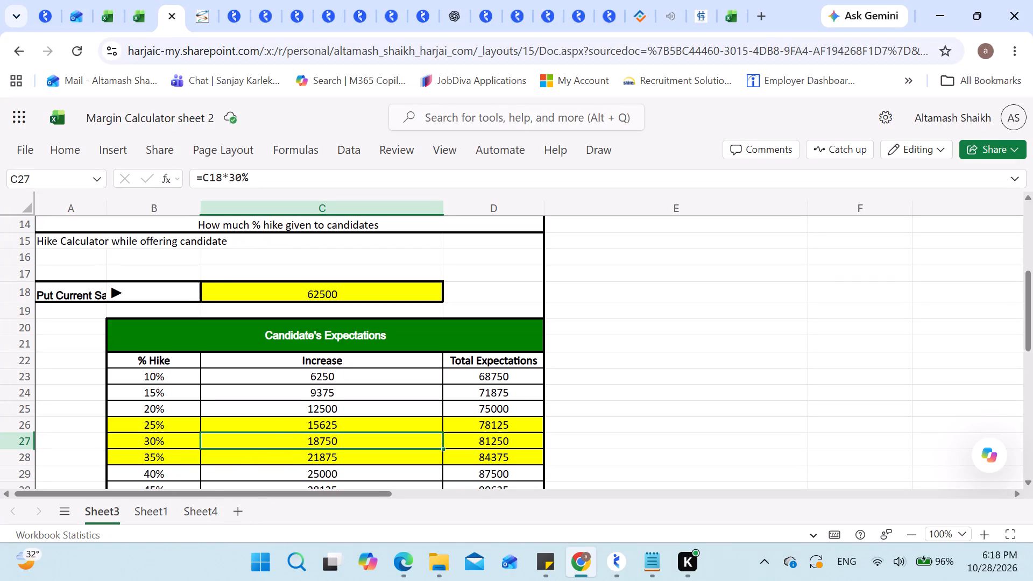
# Add a new sheet to the Margin Calculator sheet 2 workbook and paste the copied candidate tracker table at cell A1.
pyautogui.click(236, 515)
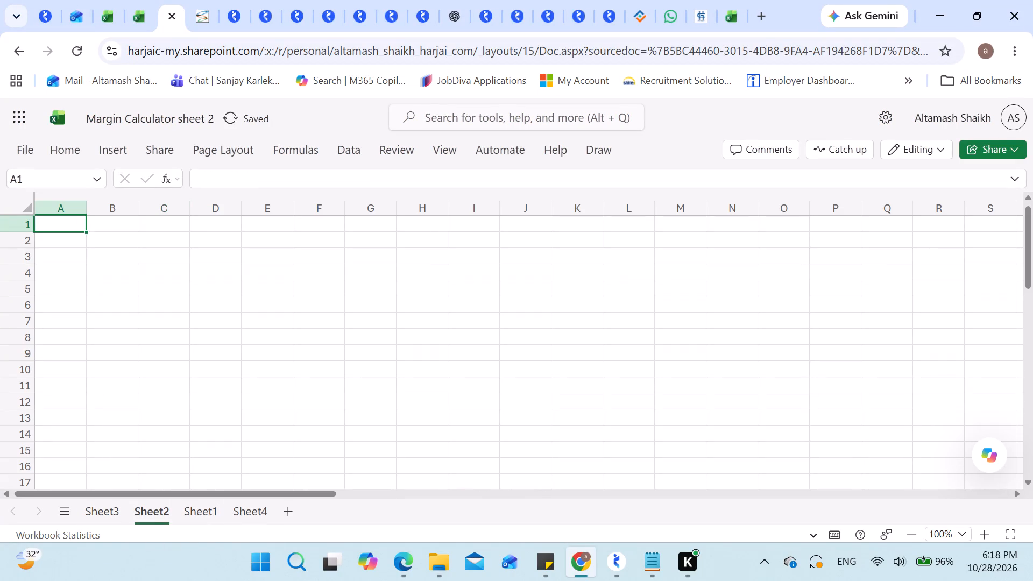
pyautogui.click(81, 253)
pyautogui.click(78, 232)
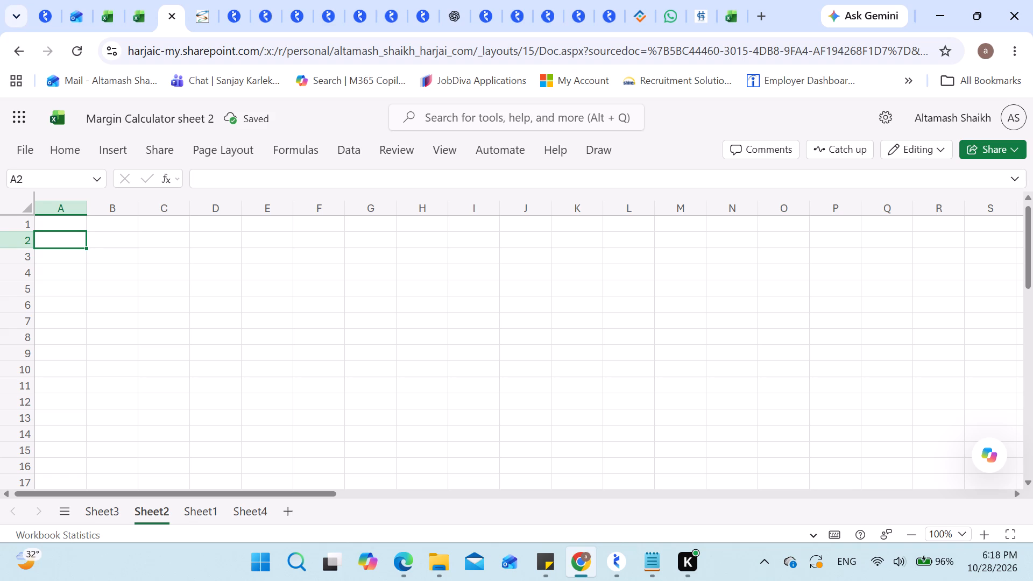
pyautogui.click(79, 229)
pyautogui.hotkey('ctrl', 'v')
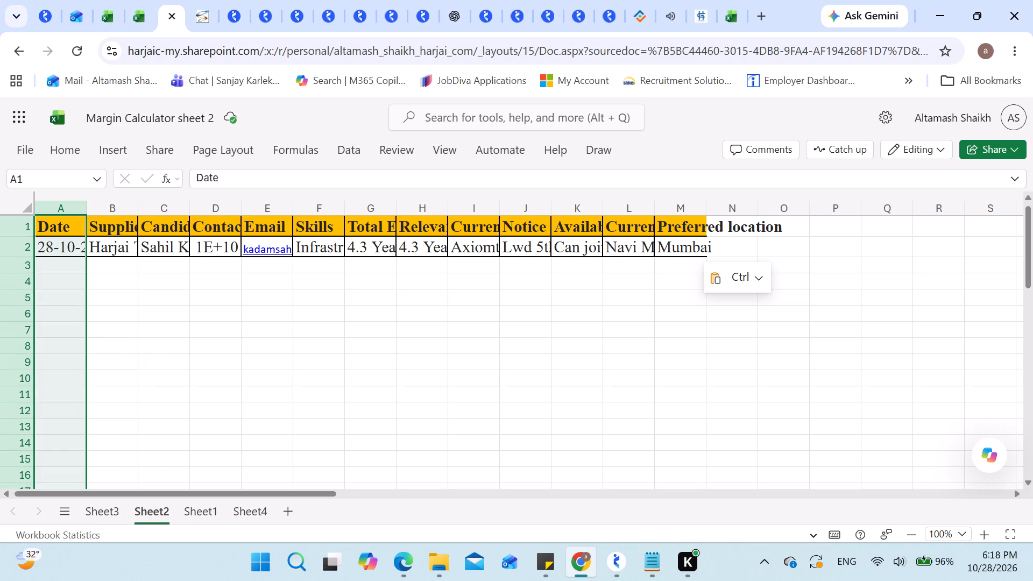
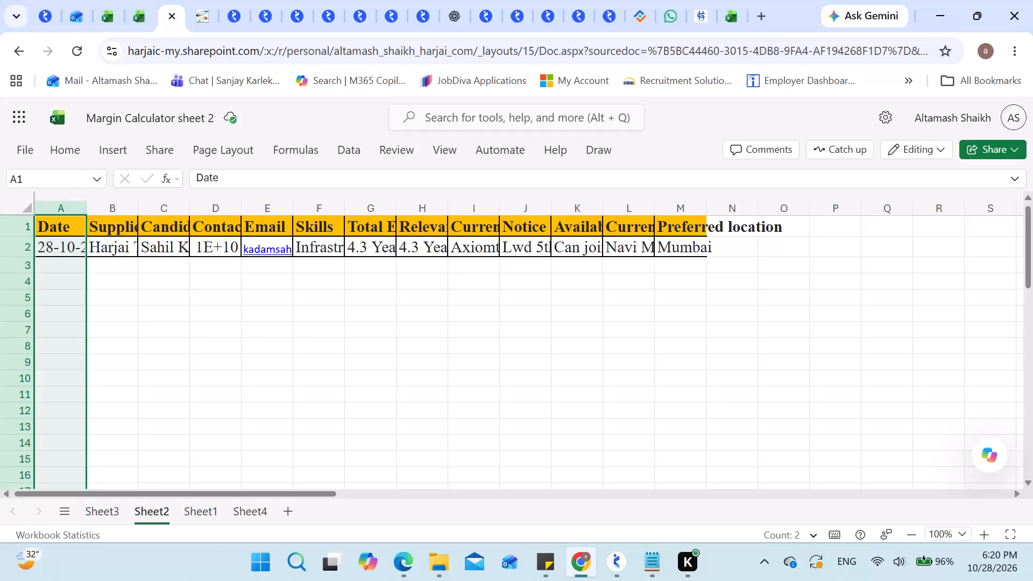
# AutoFit the widths of columns B through H on Sheet2, from Supplier Name to Relevant Exp, to their contents.
pyautogui.doubleClick(139, 212)
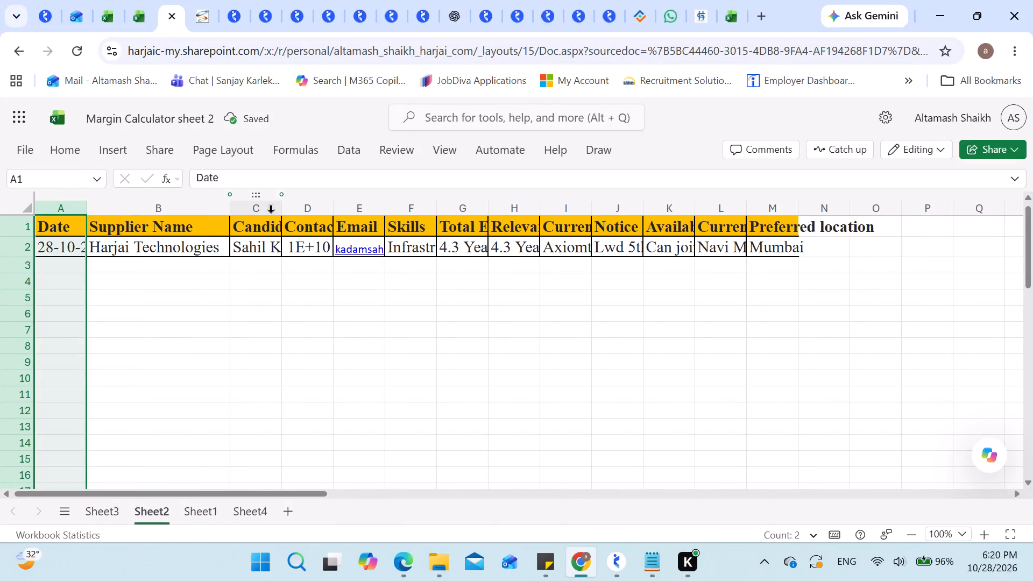
pyautogui.click(283, 216)
pyautogui.doubleClick(282, 206)
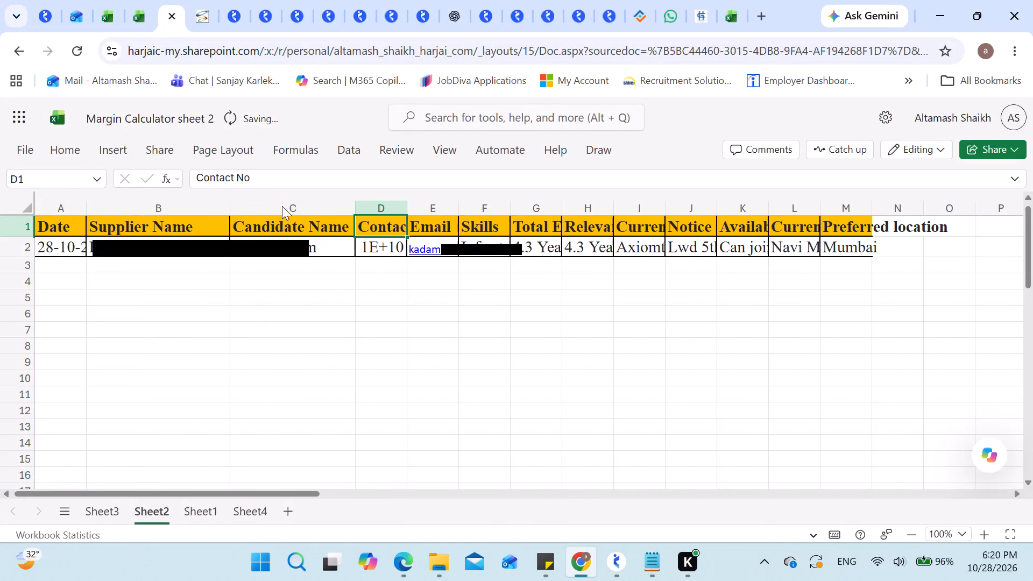
pyautogui.doubleClick(409, 215)
pyautogui.doubleClick(499, 214)
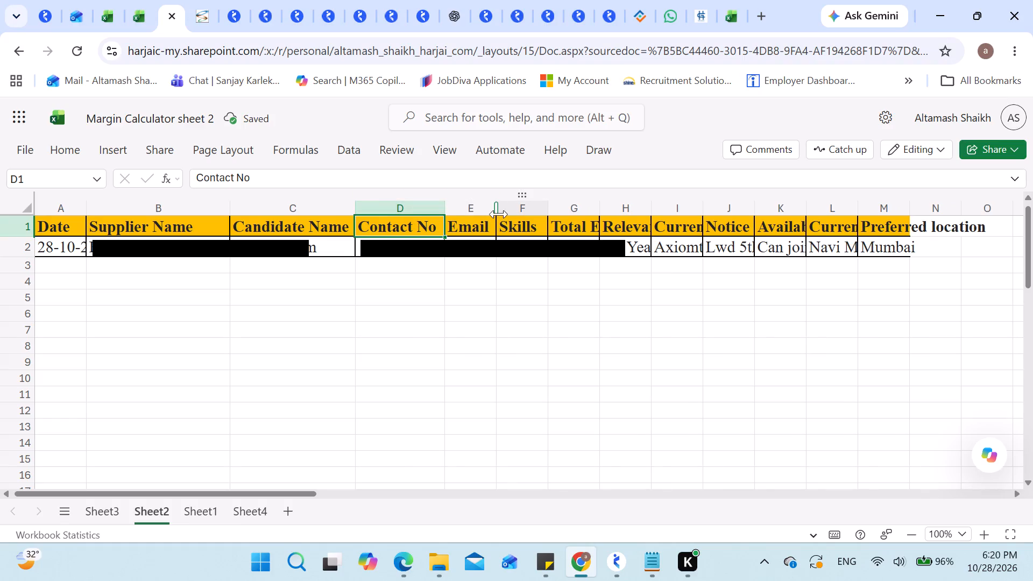
pyautogui.doubleClick(635, 211)
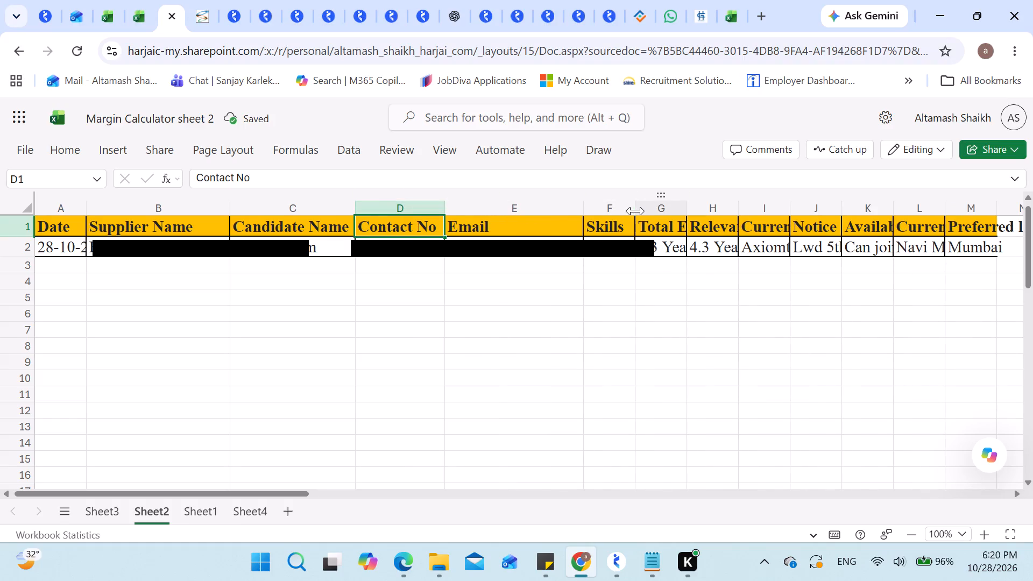
pyautogui.hscroll(-4, 635, 211)
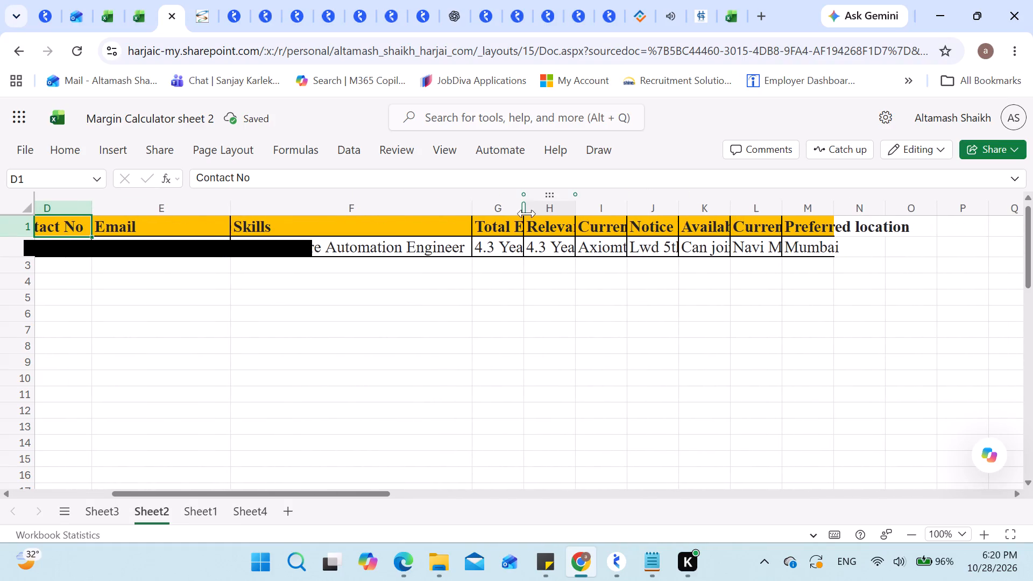
pyautogui.doubleClick(525, 214)
pyautogui.hscroll(-1, 600, 210)
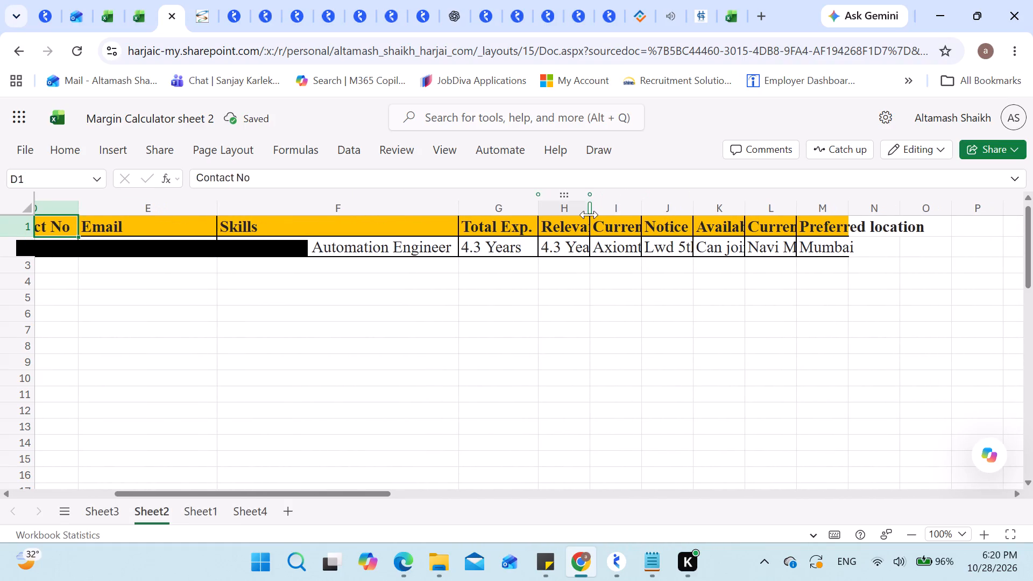
pyautogui.doubleClick(589, 215)
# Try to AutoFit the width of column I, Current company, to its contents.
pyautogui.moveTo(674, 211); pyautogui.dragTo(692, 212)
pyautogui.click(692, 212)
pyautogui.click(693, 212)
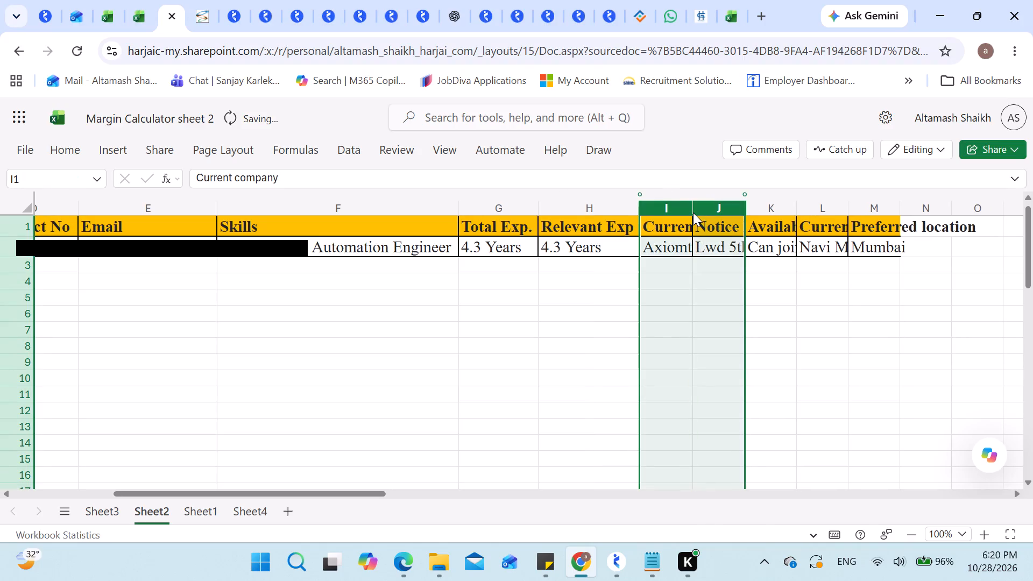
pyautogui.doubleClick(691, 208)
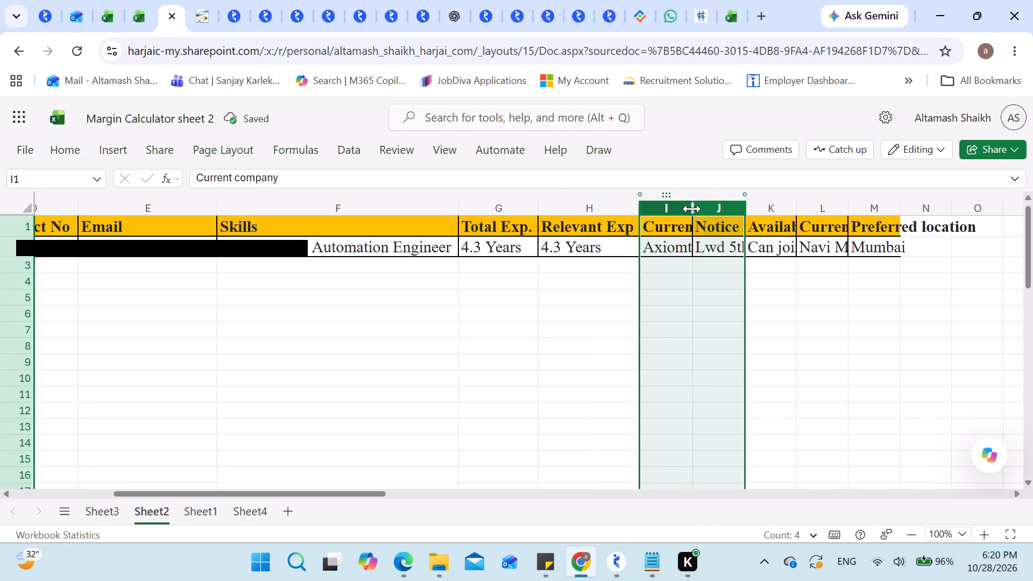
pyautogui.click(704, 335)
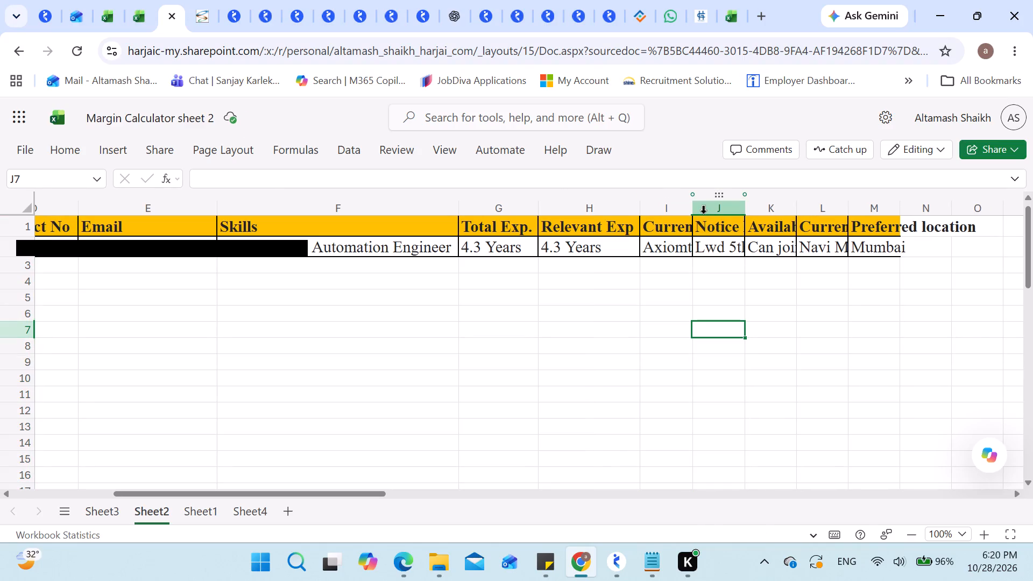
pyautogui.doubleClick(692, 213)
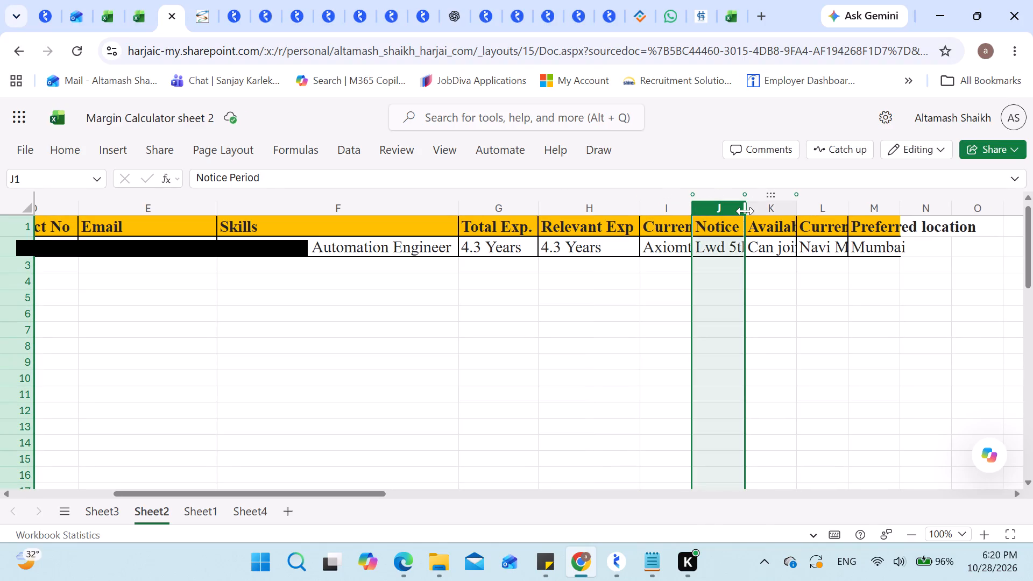
# AutoFit the widths of columns J and K, Notice Period and Available to Join, to their contents.
pyautogui.doubleClick(745, 211)
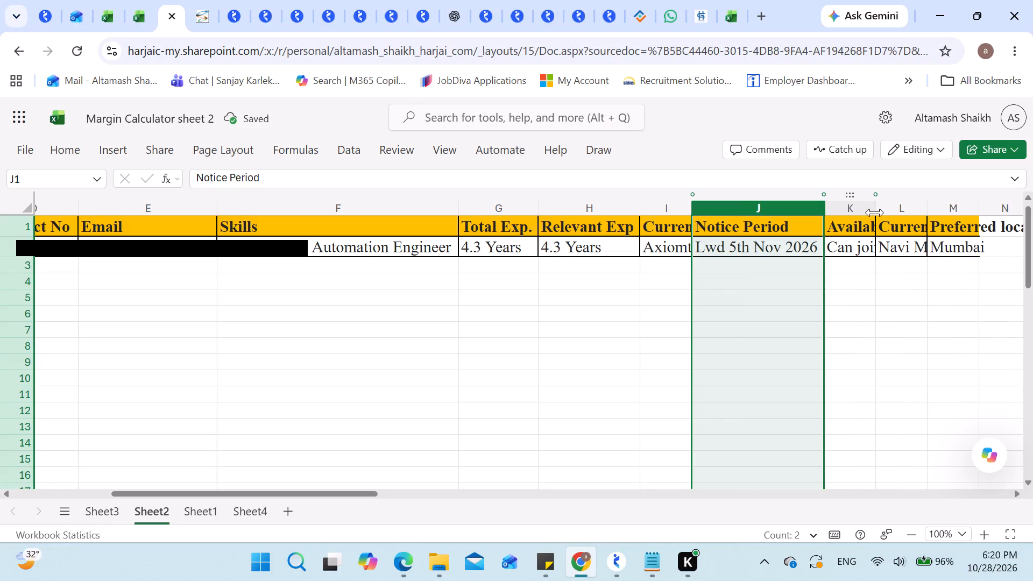
pyautogui.doubleClick(875, 212)
pyautogui.click(853, 285)
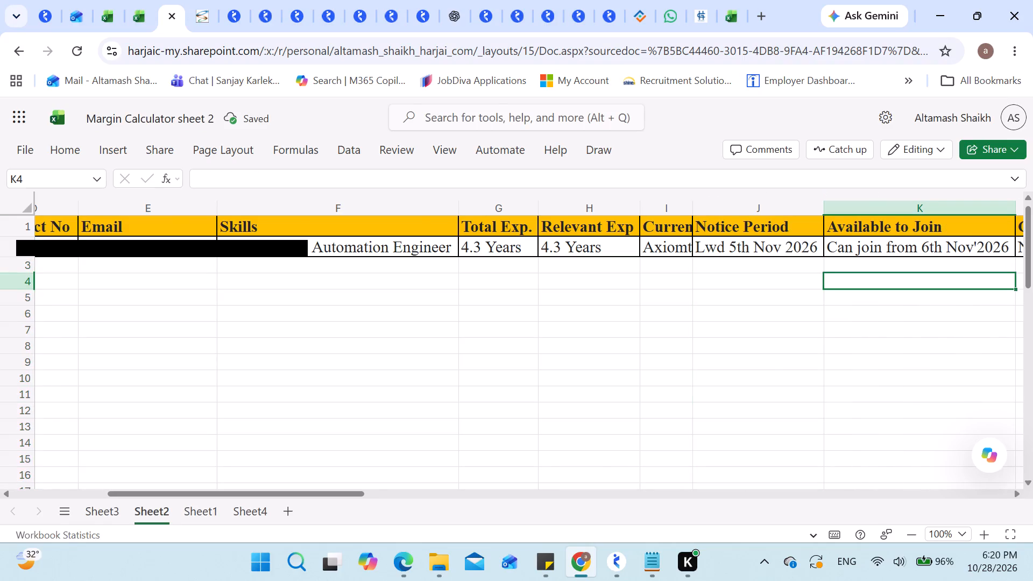
# AutoFit the widths of columns L, M and A, Current Location, Preferred location and Date, to their contents.
pyautogui.hscroll(-3, 845, 283)
pyautogui.doubleClick(780, 211)
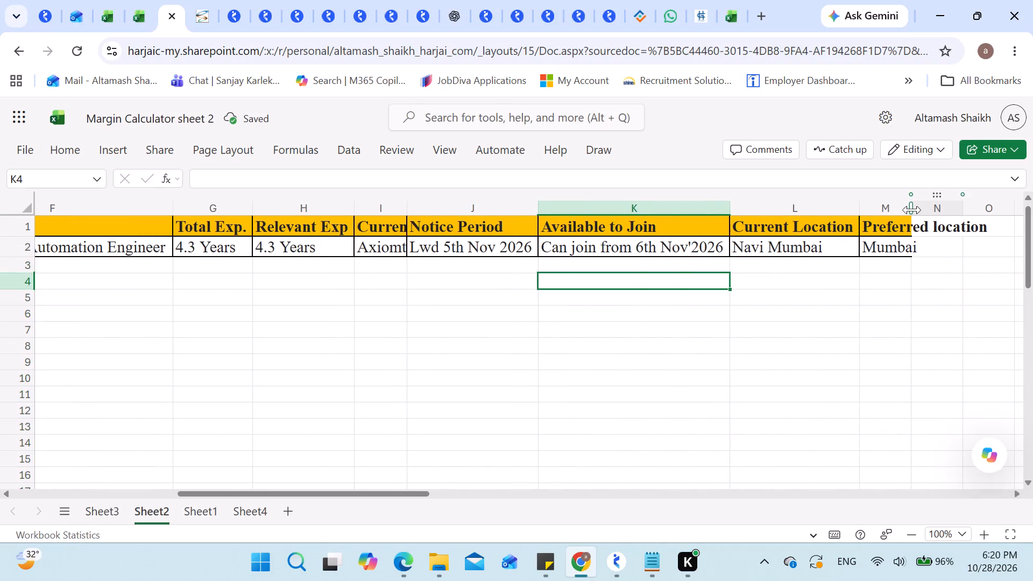
pyautogui.doubleClick(912, 210)
pyautogui.hscroll(6, 673, 286)
pyautogui.hscroll(4, 67, 250)
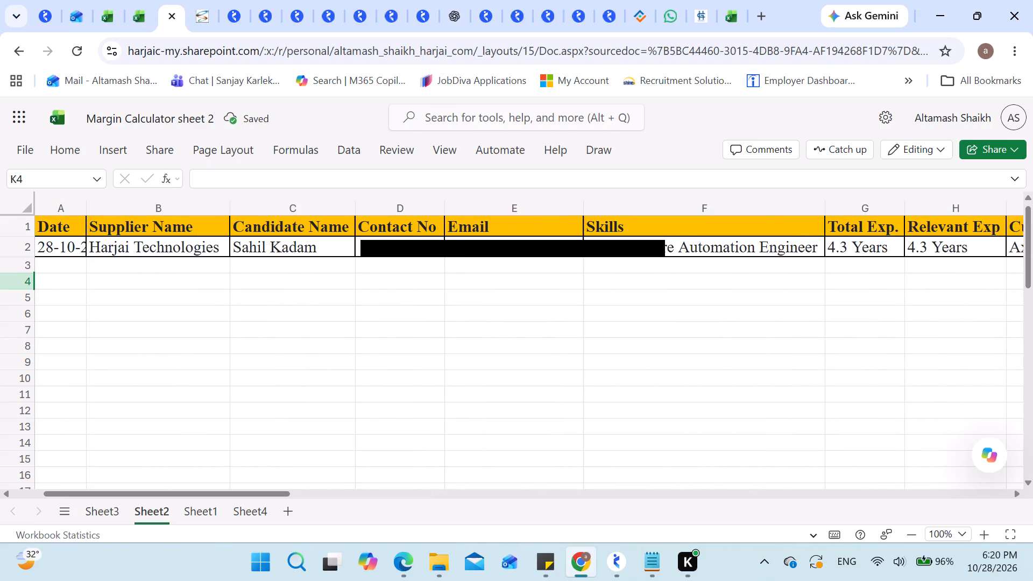
pyautogui.doubleClick(90, 210)
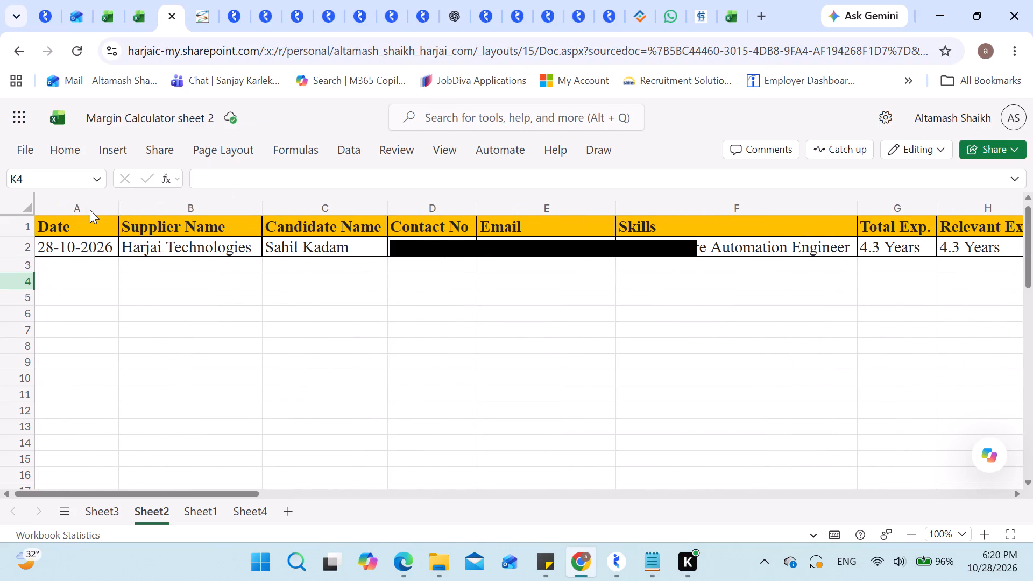
# Copy the candidate tracker's header and data rows, A1:M2, from Date to Preferred location on Sheet2.
pyautogui.click(51, 230)
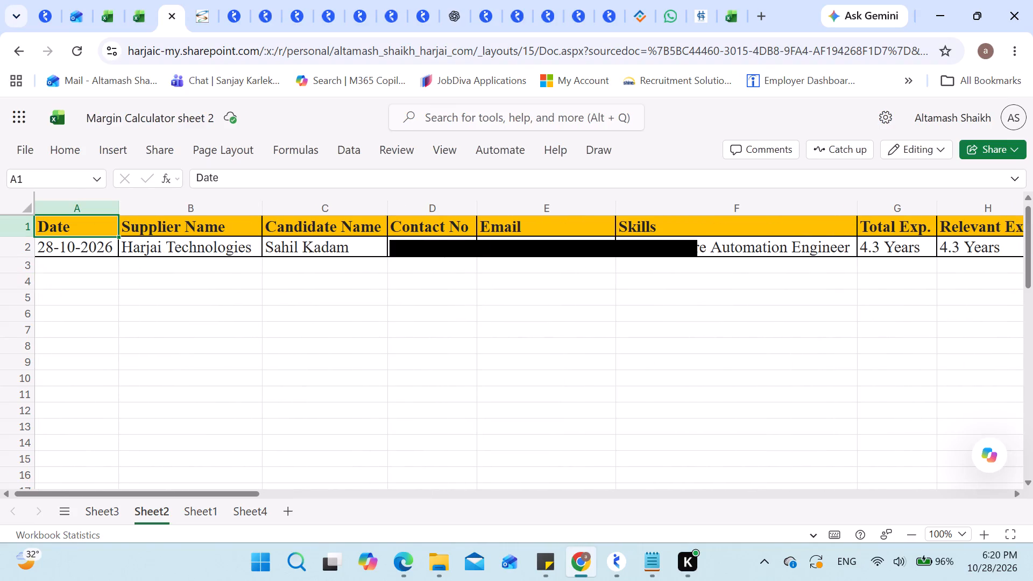
pyautogui.hotkey('shift', 'Down')
pyautogui.hotkey('shift', 'Right')
pyautogui.hotkey('shift', 'Right')
pyautogui.hotkey('shift', 'Right')
pyautogui.hotkey('shift', 'Right')
pyautogui.hotkey('shift', 'Right')
pyautogui.hotkey('shift', 'Right')
pyautogui.hotkey('shift', 'Right')
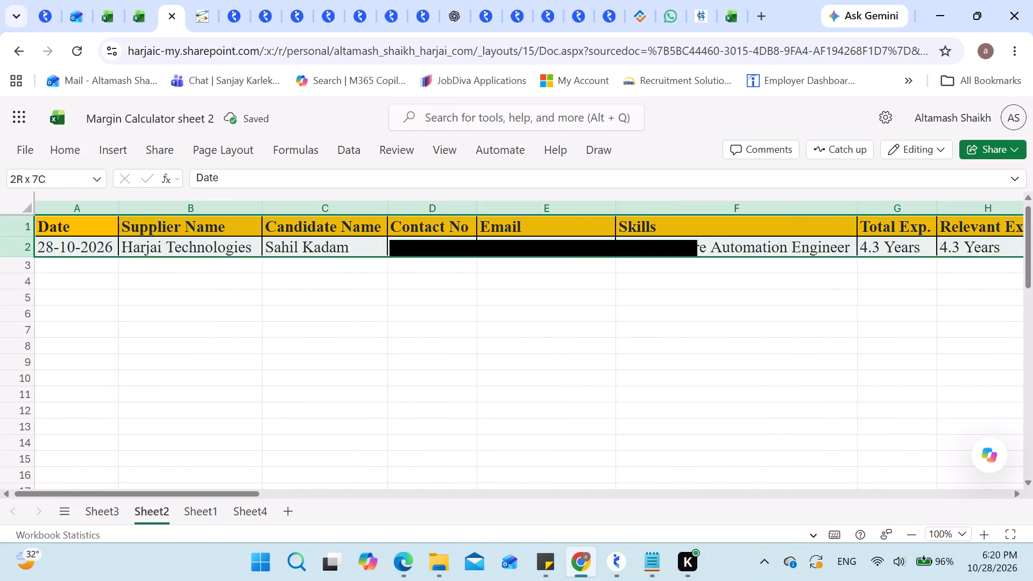
pyautogui.hotkey('shift', 'Right')
pyautogui.hotkey('shift', 'Right')
pyautogui.hotkey('shift', 'Right')
pyautogui.hotkey('shift', 'Right')
pyautogui.hotkey('shift', 'Right')
pyautogui.hotkey('shift', 'Right')
pyautogui.hotkey('shift', 'Right')
pyautogui.hotkey('shift', 'Left')
pyautogui.hotkey('shift', 'Left')
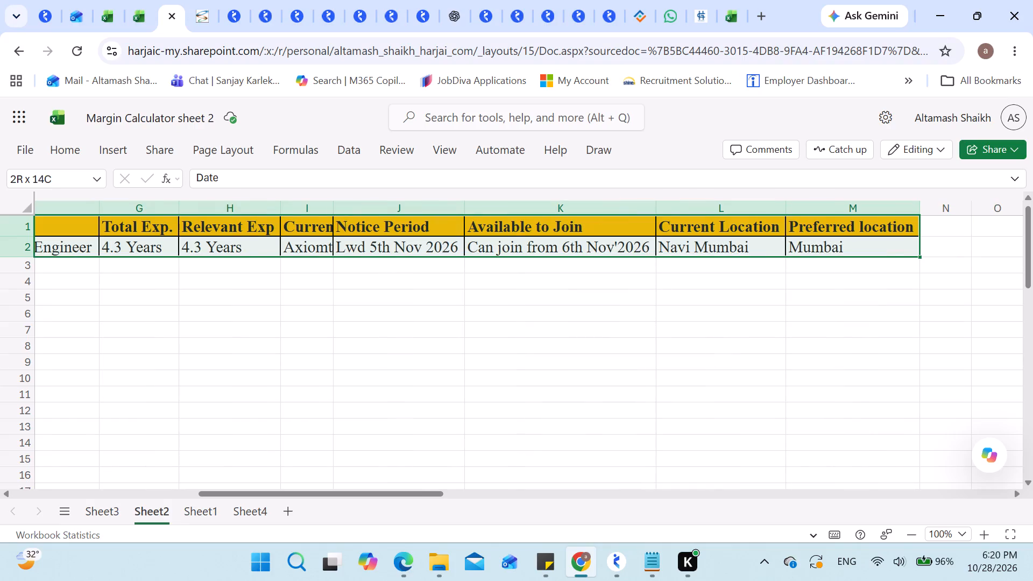
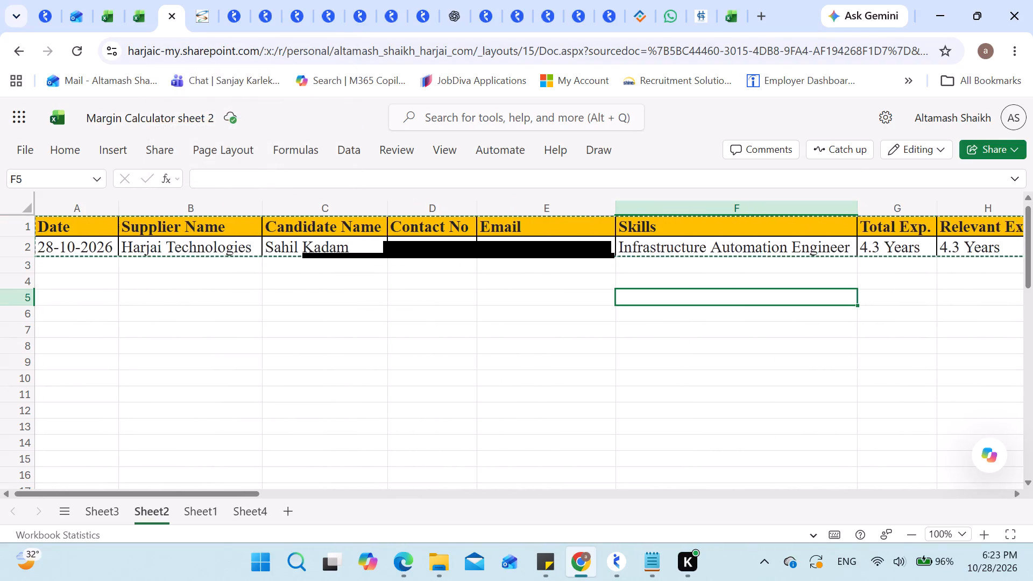
# Enter the heading Date in cell A4 of Sheet2, below the existing candidate table.
pyautogui.click(93, 281)
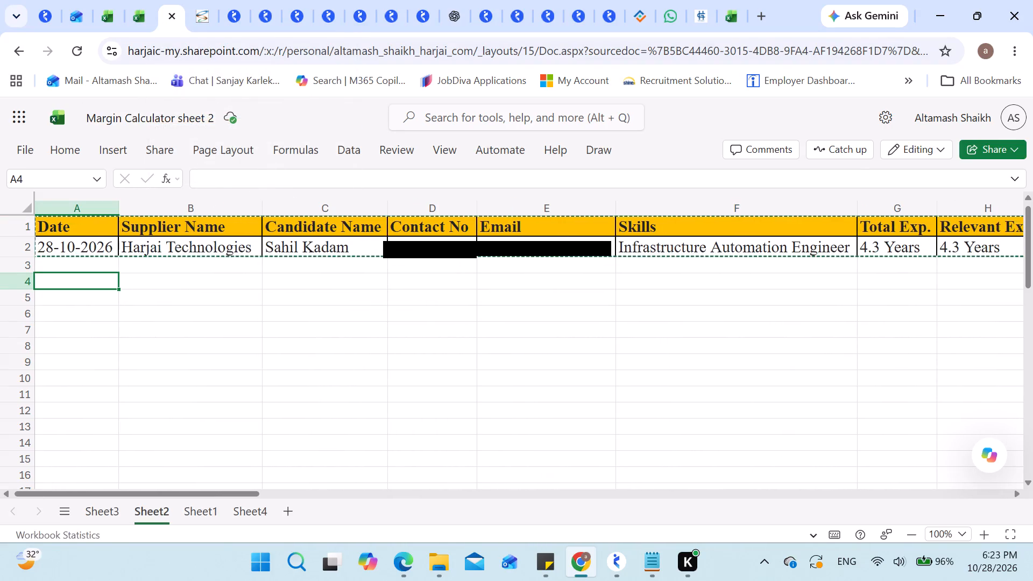
pyautogui.click(92, 230)
pyautogui.click(86, 282)
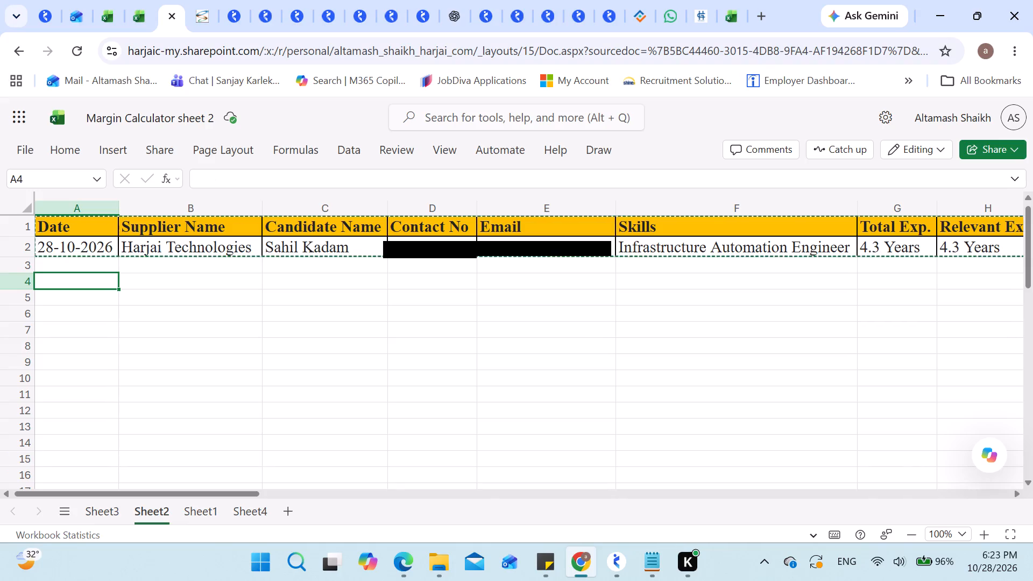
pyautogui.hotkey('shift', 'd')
pyautogui.click(164, 282)
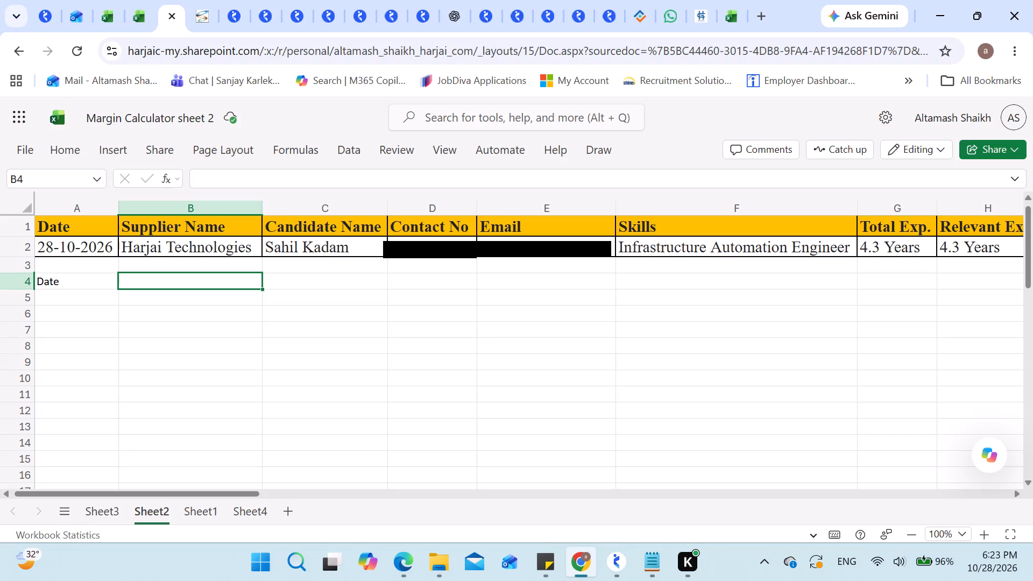
# Select cell A4, which holds the separate Date entry below the tracker table on Sheet2.
pyautogui.click(81, 280)
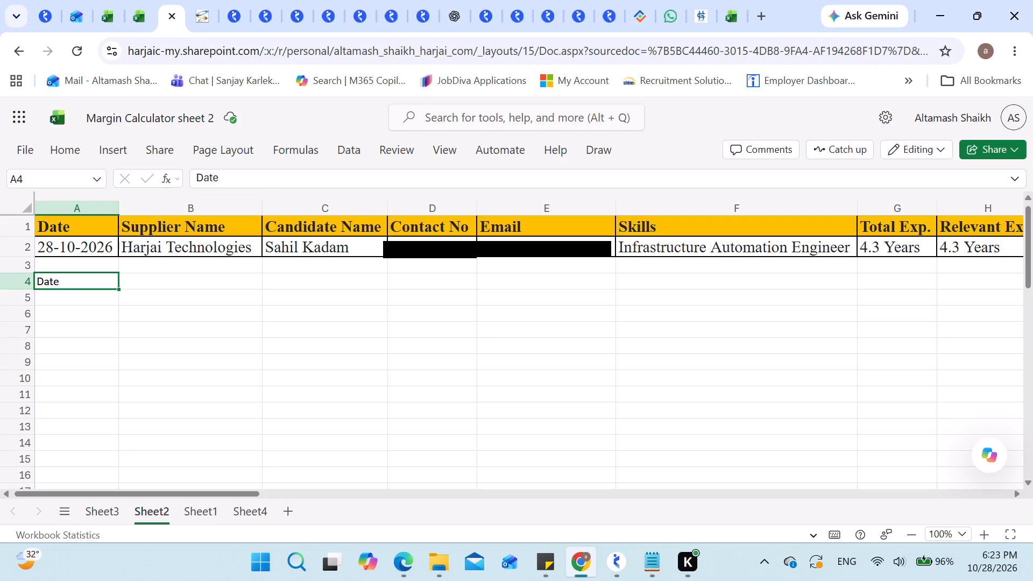
# Clear the separate Date entry from cell A4 below the tracker table on Sheet2.
pyautogui.press('BackSpace')
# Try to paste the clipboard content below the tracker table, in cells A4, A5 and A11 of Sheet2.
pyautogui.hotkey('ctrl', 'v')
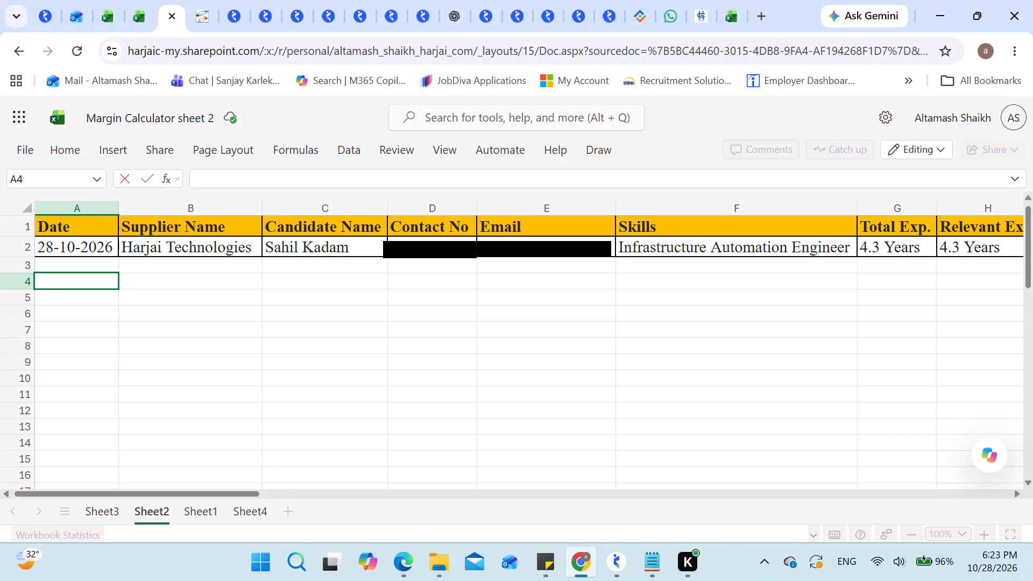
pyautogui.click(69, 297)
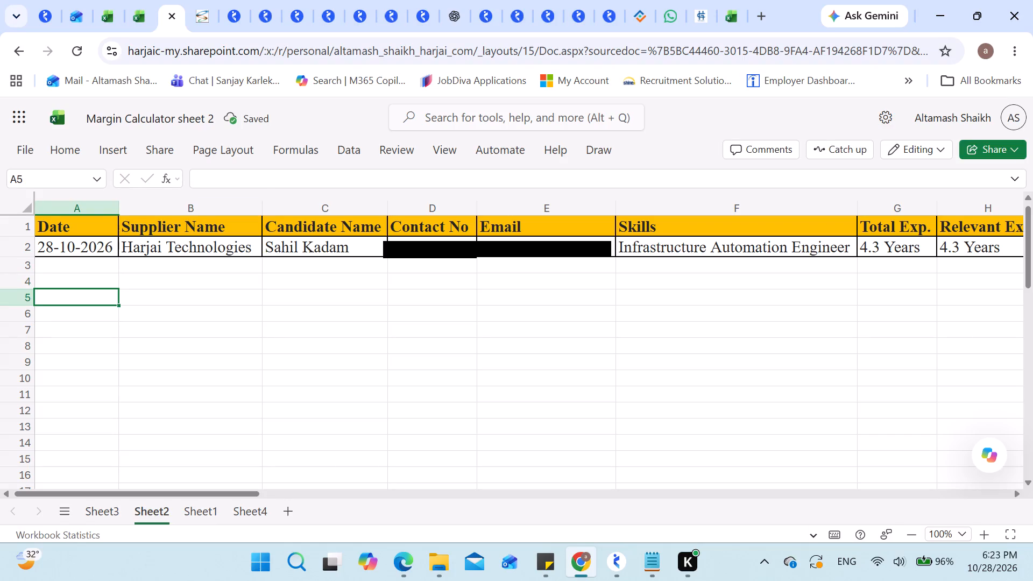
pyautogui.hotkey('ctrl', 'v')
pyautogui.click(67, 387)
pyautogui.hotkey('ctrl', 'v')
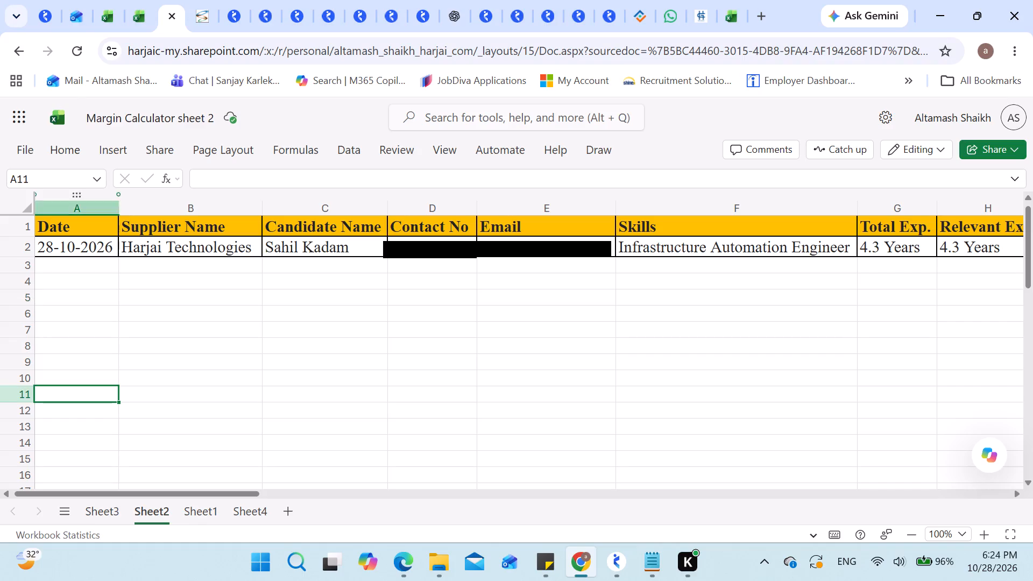
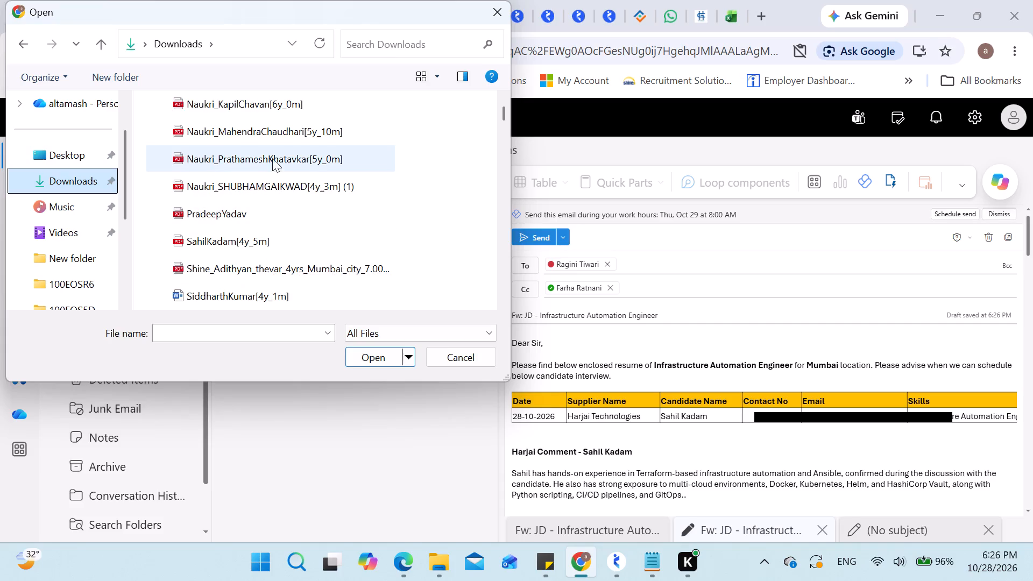
# Look through the Downloads folder for the candidate's resume PDF to attach to the Infrastructure Automation Engineer email.
pyautogui.scroll(1, 275, 158)
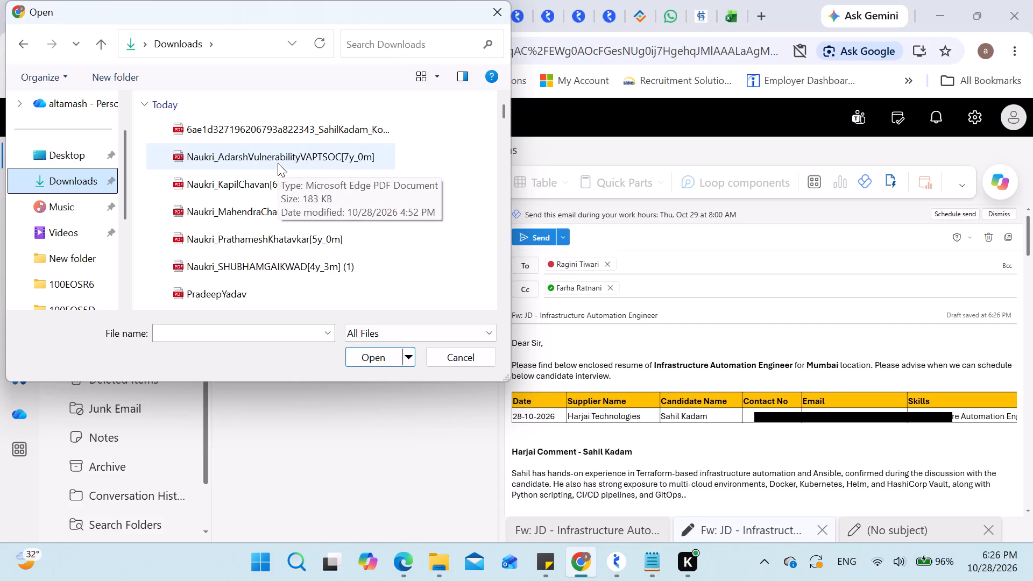
pyautogui.scroll(-1, 262, 167)
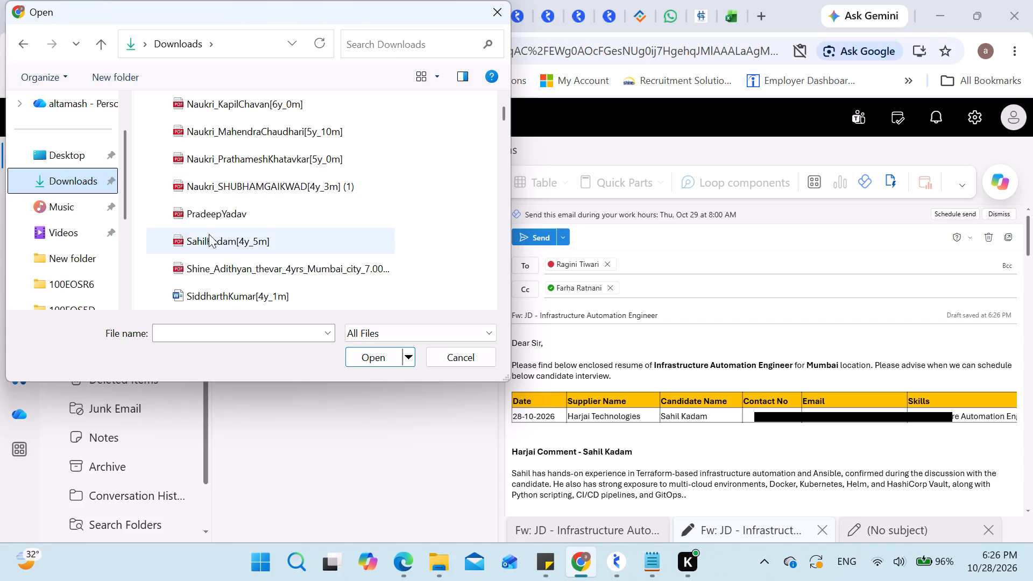
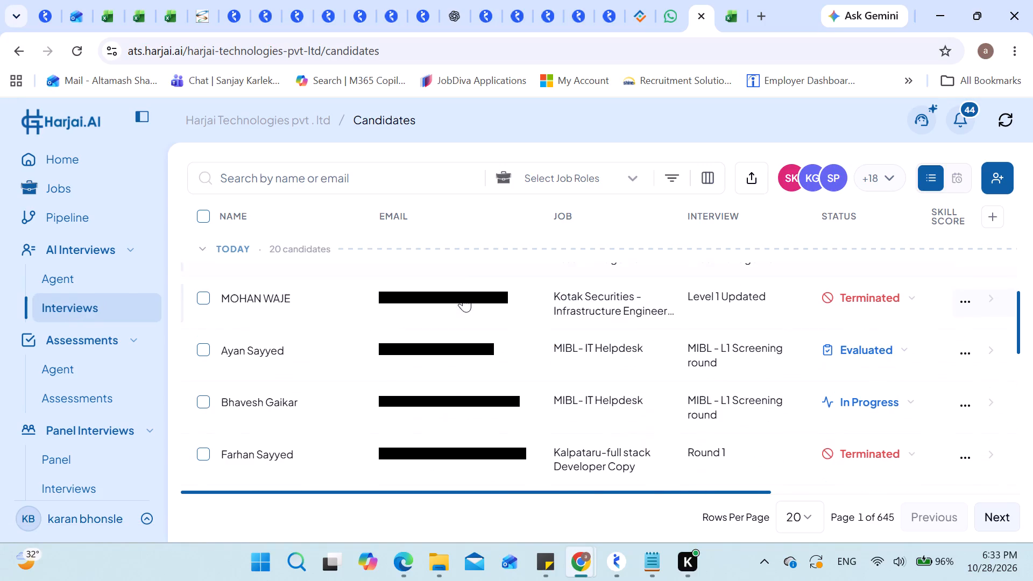
# Open the job role filter options for the Harjai.AI candidates list.
pyautogui.scroll(2, 469, 258)
pyautogui.click(561, 183)
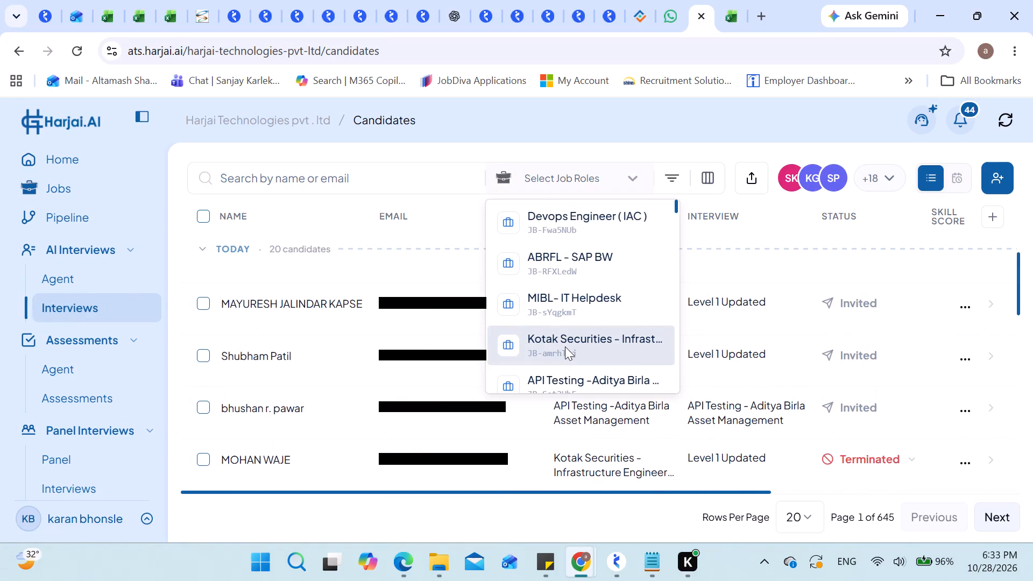
# Filter the candidates list by the Kotak Securities - Infrastructure Engineer job role (JB-amrhTkj).
pyautogui.click(569, 346)
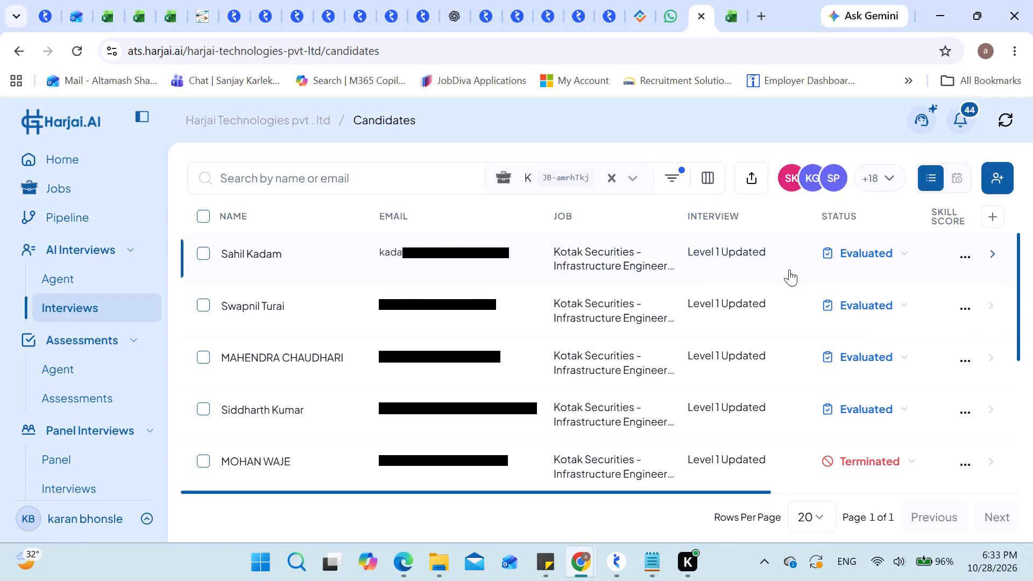
# Review the interview status, skill score and parameters score of each candidate listed for the Kotak Securities infrastructure role.
pyautogui.scroll(-2, 741, 342)
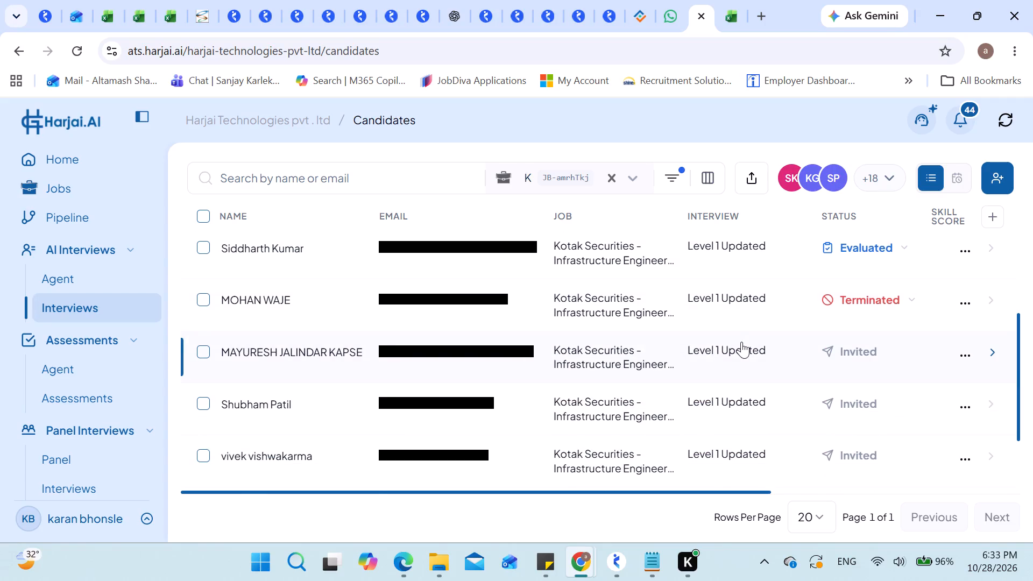
pyautogui.scroll(2, 763, 384)
pyautogui.scroll(1, 793, 335)
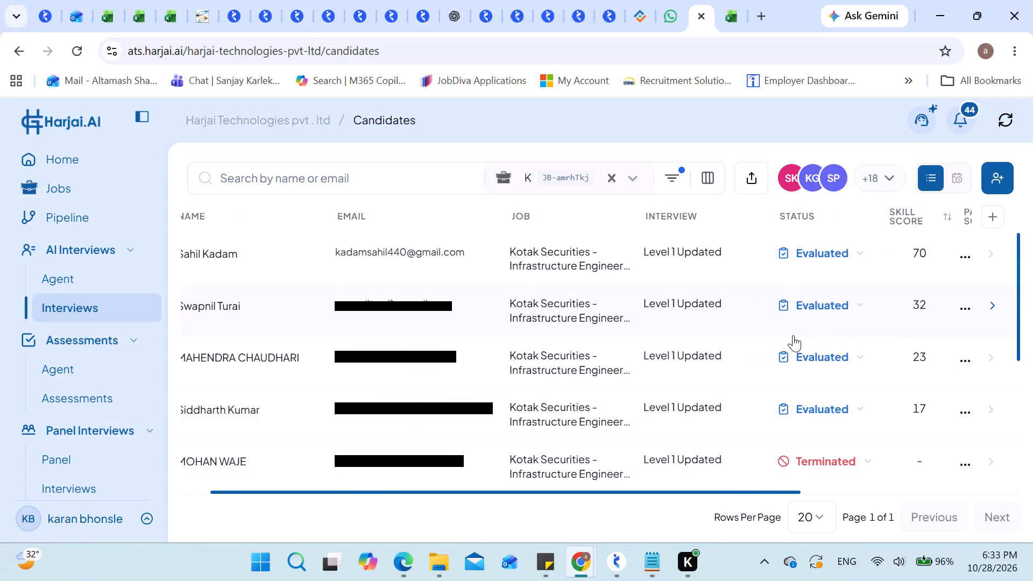
pyautogui.scroll(1, 793, 335)
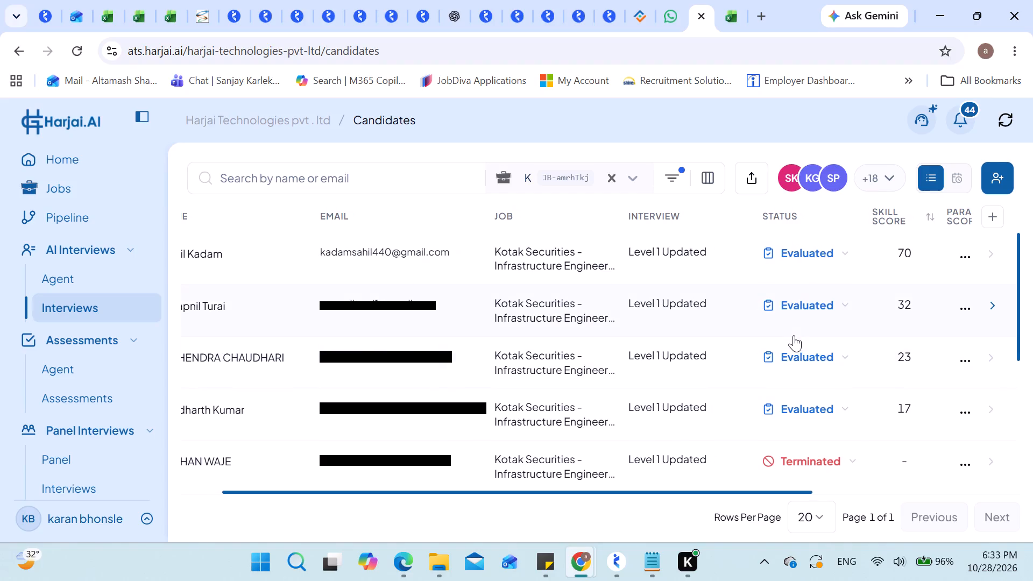
pyautogui.scroll(-1, 794, 335)
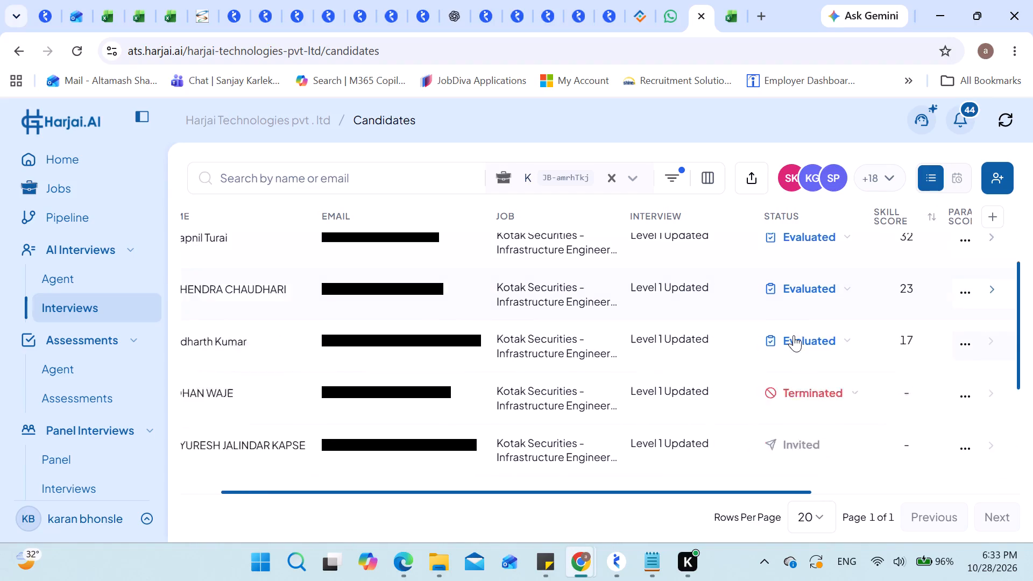
pyautogui.scroll(-5, 794, 335)
pyautogui.scroll(3, 794, 335)
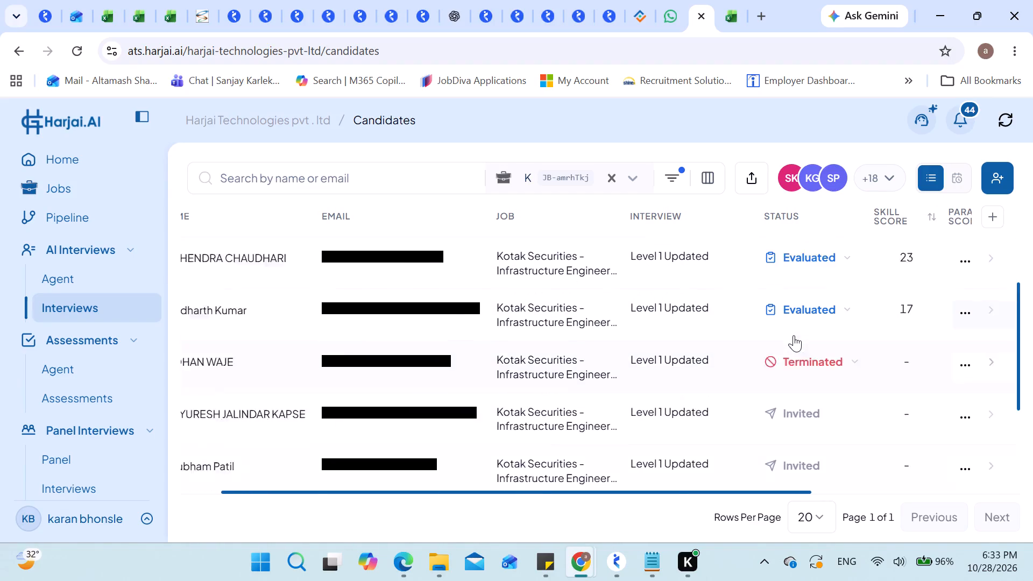
pyautogui.scroll(3, 794, 335)
pyautogui.scroll(-1, 794, 335)
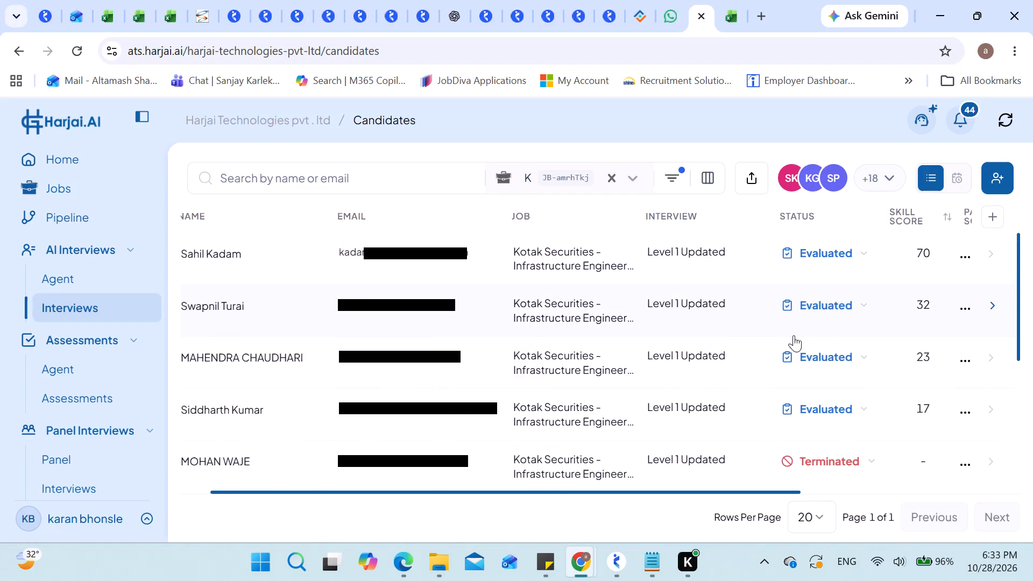
pyautogui.scroll(-2, 794, 335)
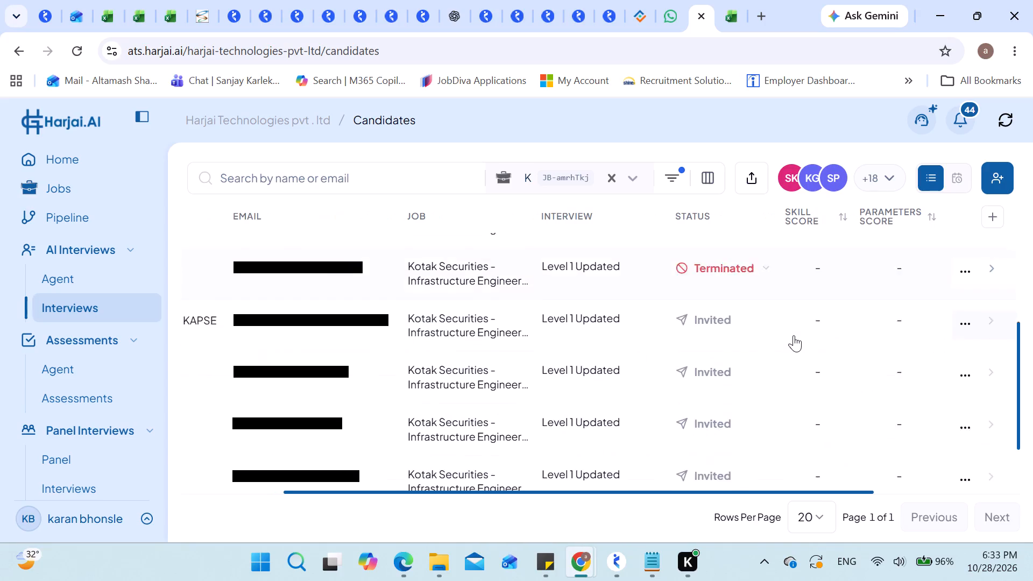
pyautogui.scroll(-3, 794, 335)
pyautogui.hscroll(4, 794, 335)
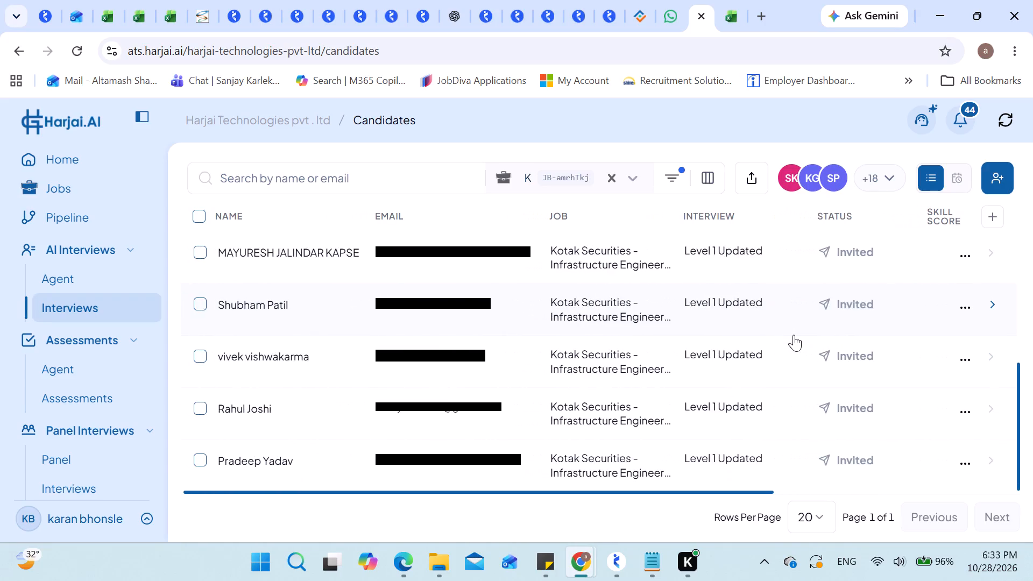
pyautogui.scroll(4, 794, 335)
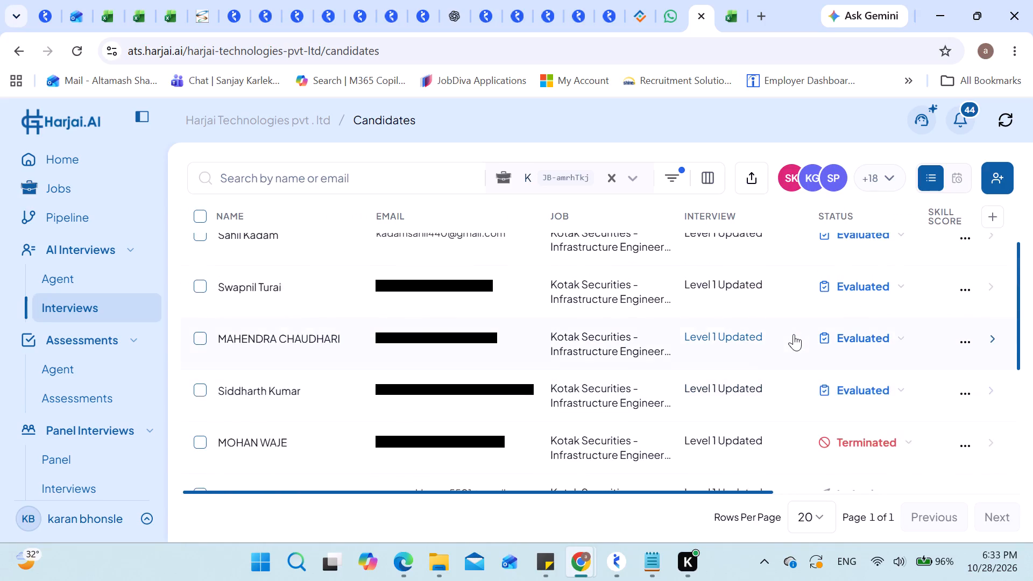
pyautogui.scroll(3, 794, 334)
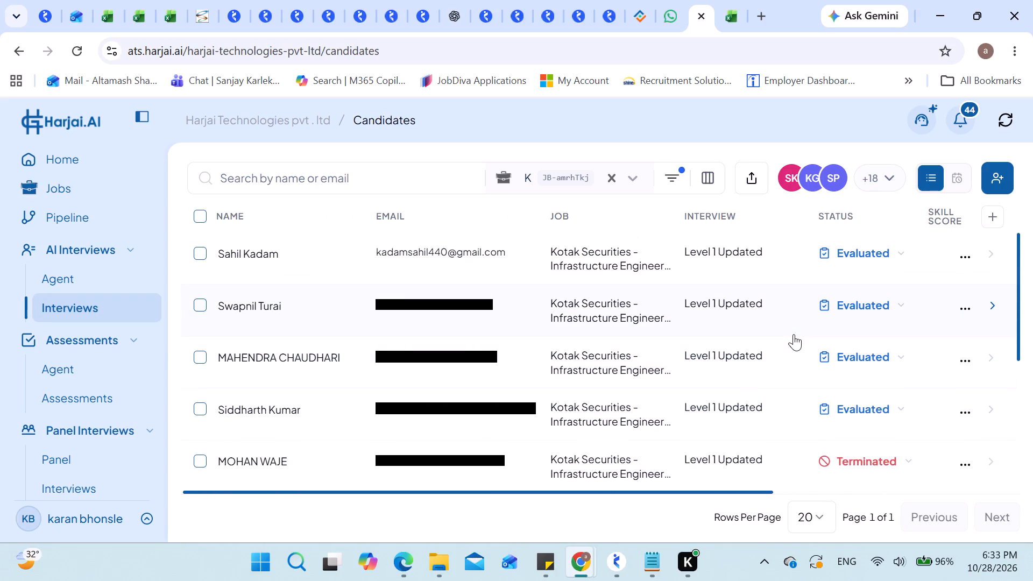